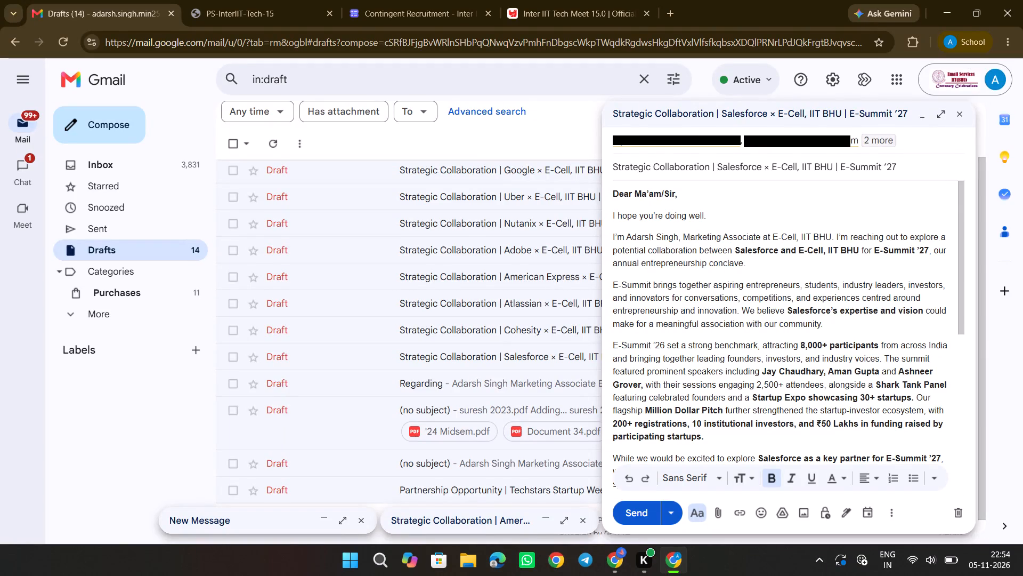
# Set a custom send schedule for the Salesforce collaboration draft on Nov 6, 2026, switching the time to AM.
pyautogui.scroll(-4, 779, 334)
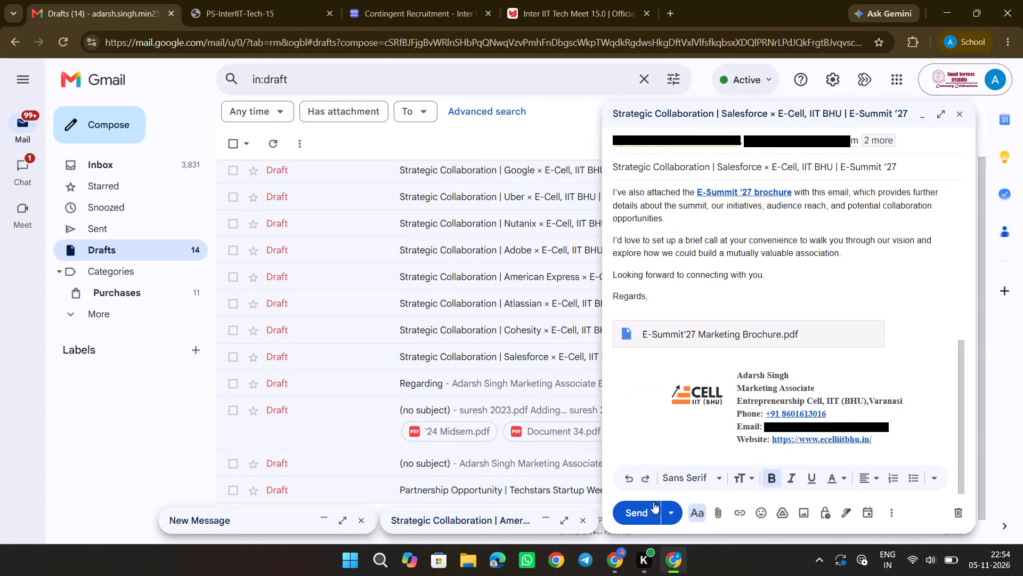
pyautogui.click(672, 517)
pyautogui.click(653, 485)
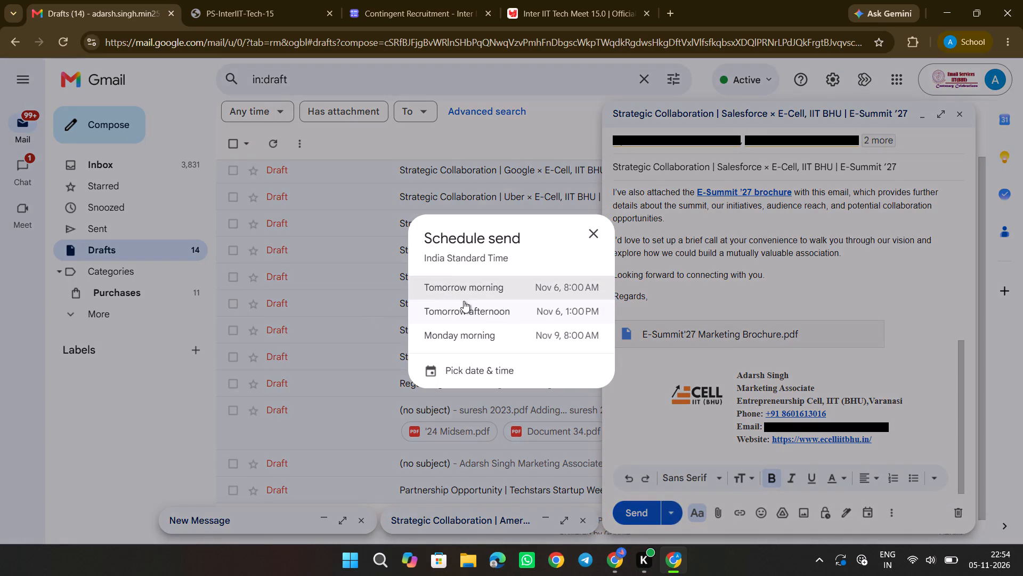
pyautogui.click(460, 369)
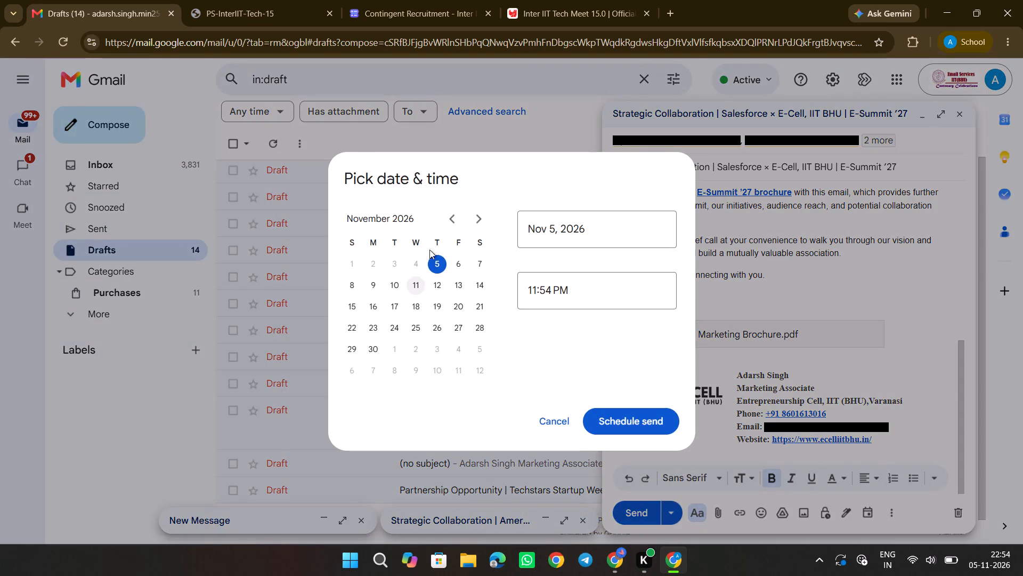
pyautogui.click(453, 261)
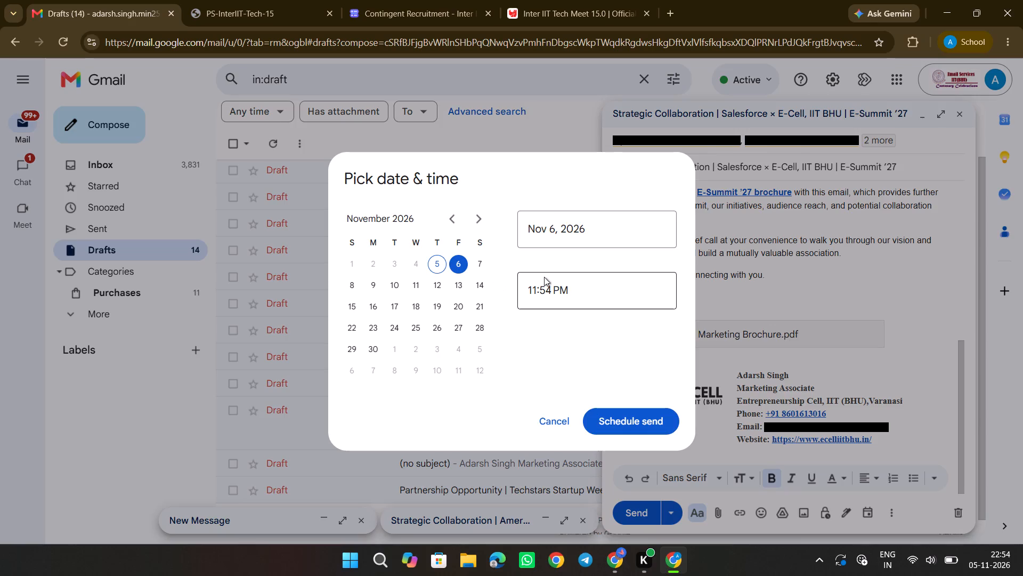
pyautogui.click(532, 303)
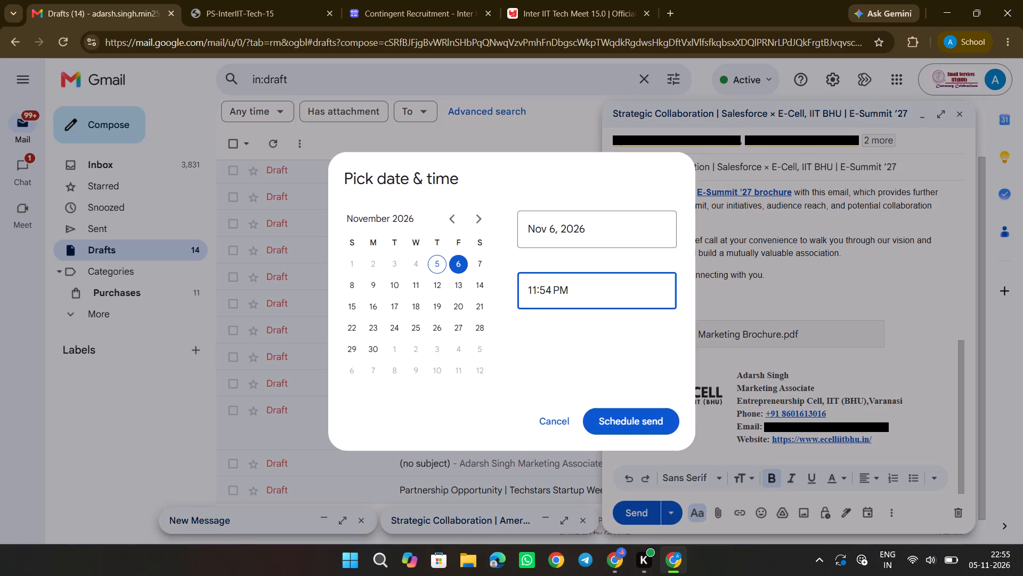
pyautogui.press('Left')
pyautogui.press('Left')
pyautogui.press('Right')
pyautogui.press('BackSpace')
pyautogui.hotkey('shift', 'a')
pyautogui.press('Left')
pyautogui.press('Left')
pyautogui.press('BackSpace')
pyautogui.press('BackSpace')
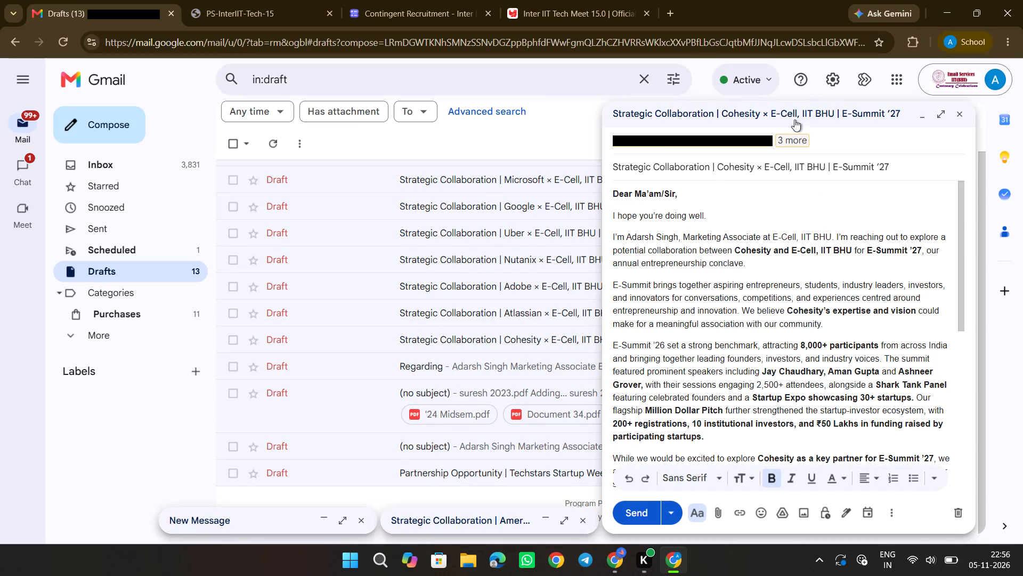
# Check the Cohesity draft's recipients and schedule it for the last scheduled time, Fri, Nov 6, 10:00 AM.
pyautogui.click(780, 138)
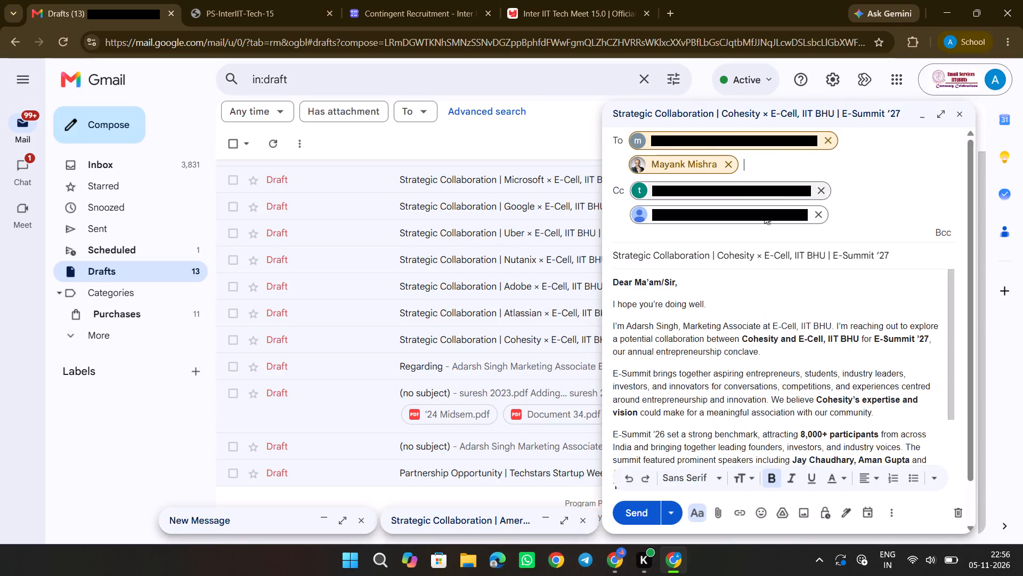
pyautogui.click(665, 518)
pyautogui.click(656, 477)
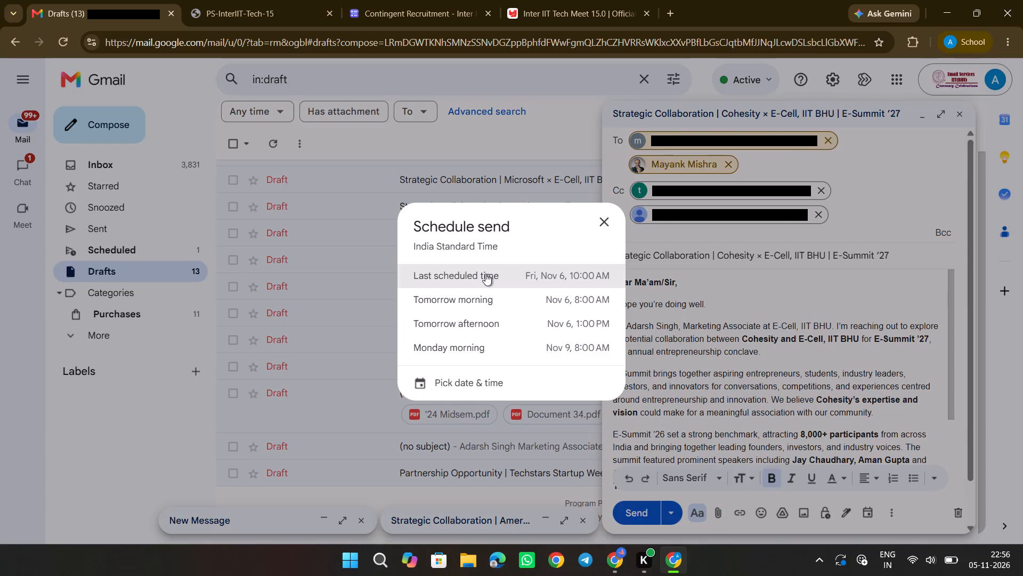
pyautogui.click(485, 274)
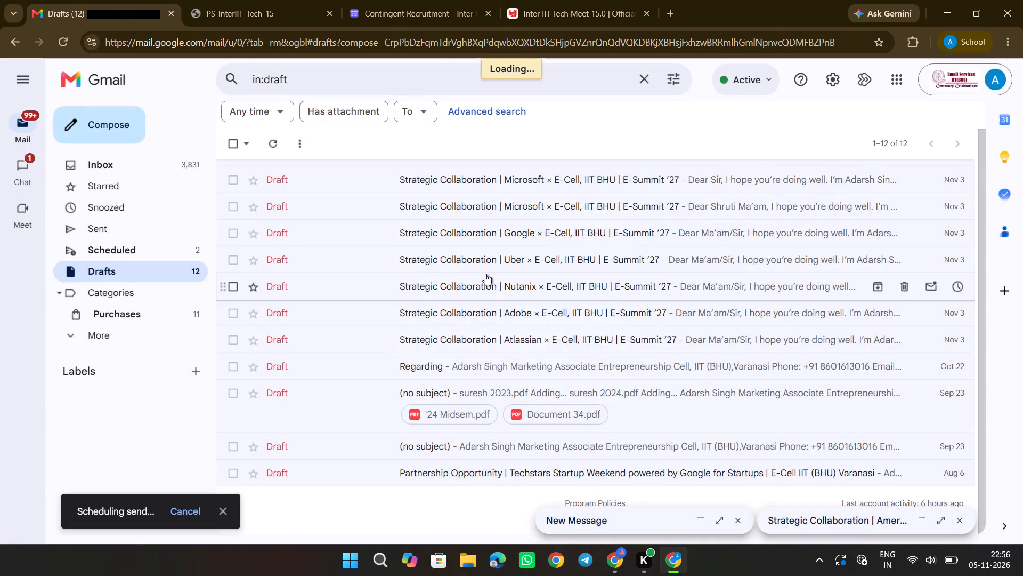
# Open the Atlassian collaboration draft and schedule it for the last scheduled time, Fri, Nov 6, 10:00 AM.
pyautogui.click(466, 332)
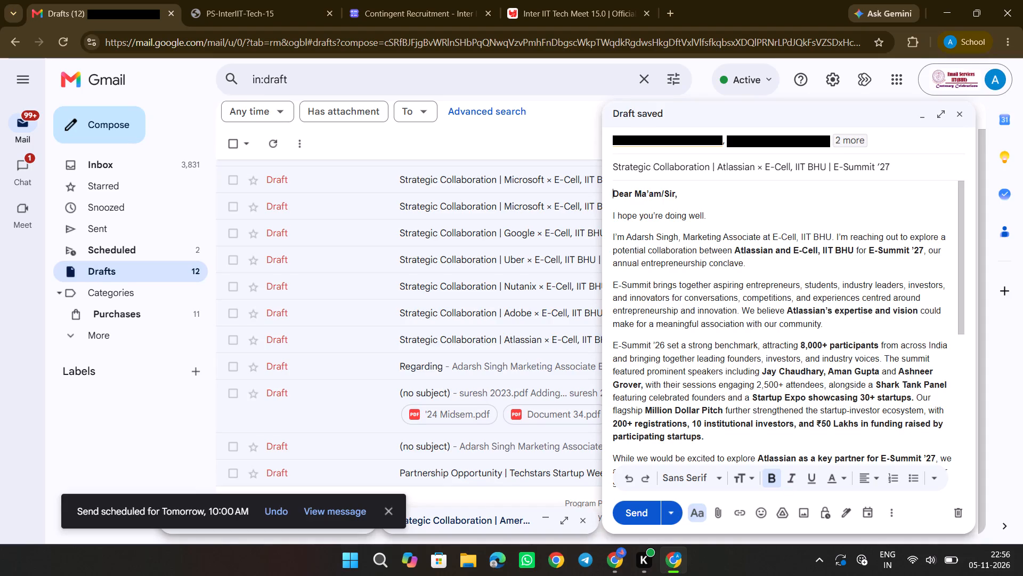
pyautogui.scroll(-4, 673, 402)
pyautogui.click(670, 505)
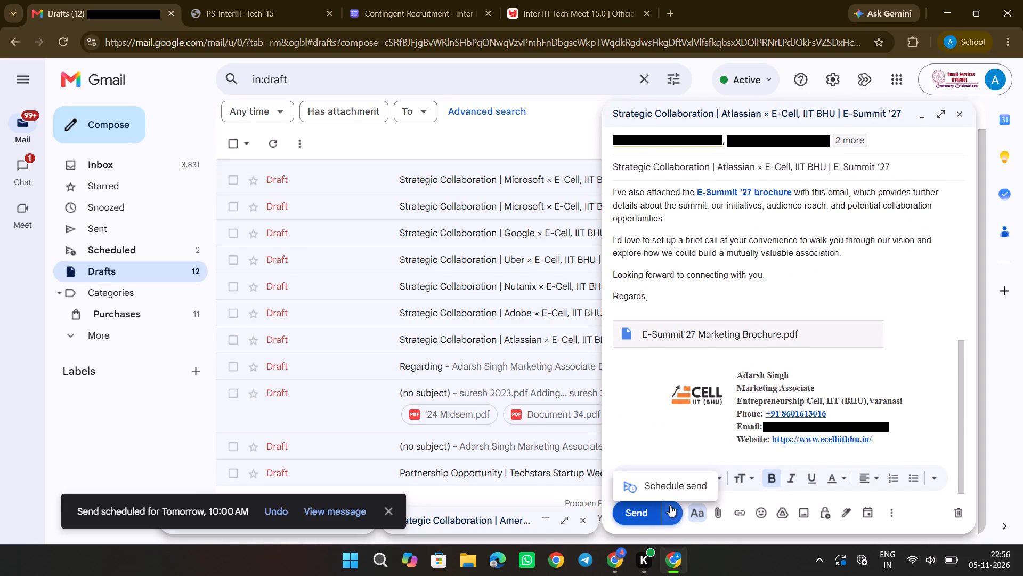
pyautogui.click(655, 477)
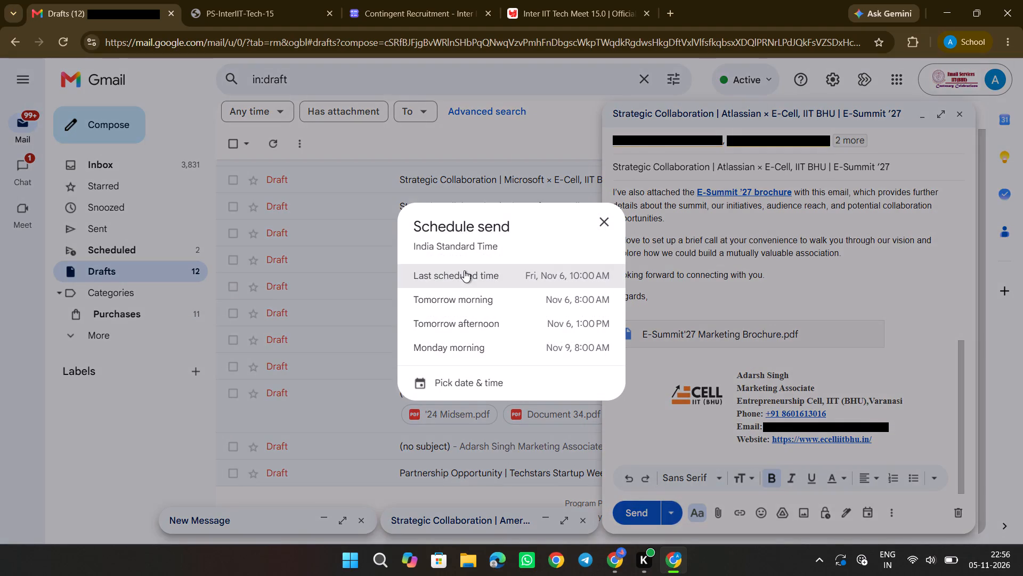
pyautogui.click(464, 270)
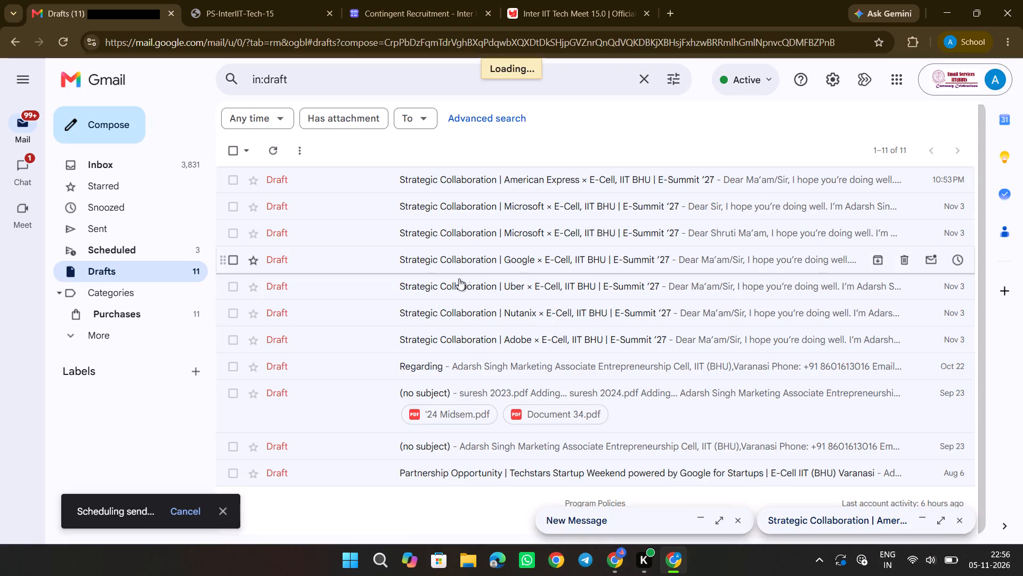
# Open the Adobe collaboration draft and schedule it for the last scheduled time, Nov 6, 10:00 AM.
pyautogui.click(461, 335)
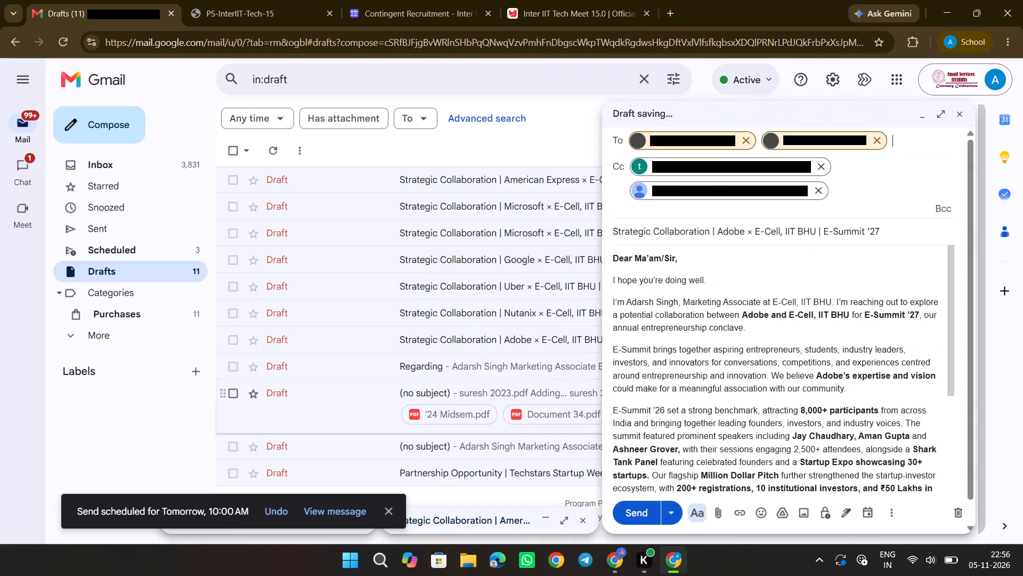
pyautogui.scroll(-3, 670, 431)
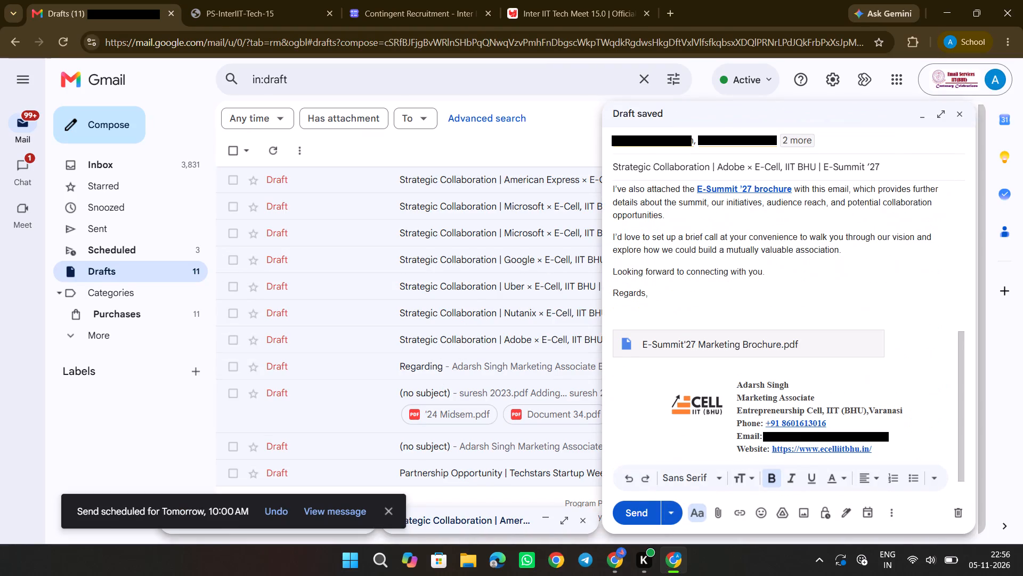
pyautogui.click(665, 511)
pyautogui.click(656, 489)
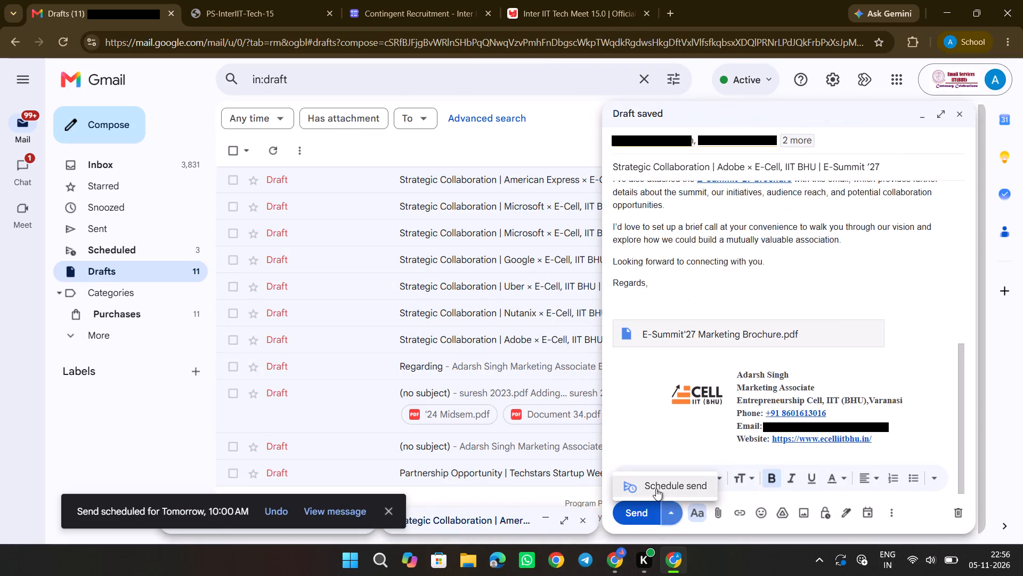
pyautogui.click(504, 273)
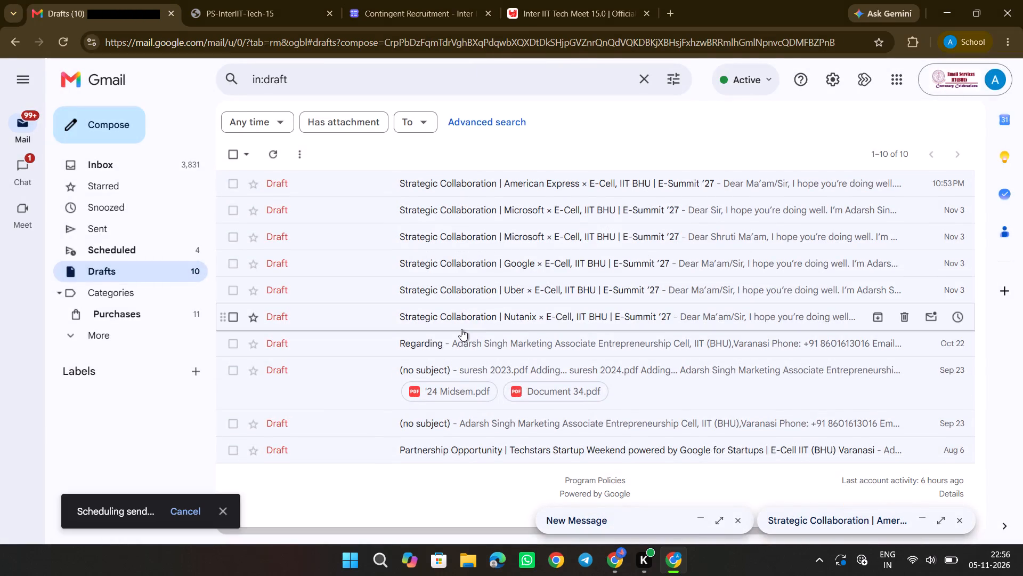
# Open the Nutanix collaboration draft and schedule it for the last scheduled time, Fri, Nov 6, 10:00 AM.
pyautogui.click(461, 329)
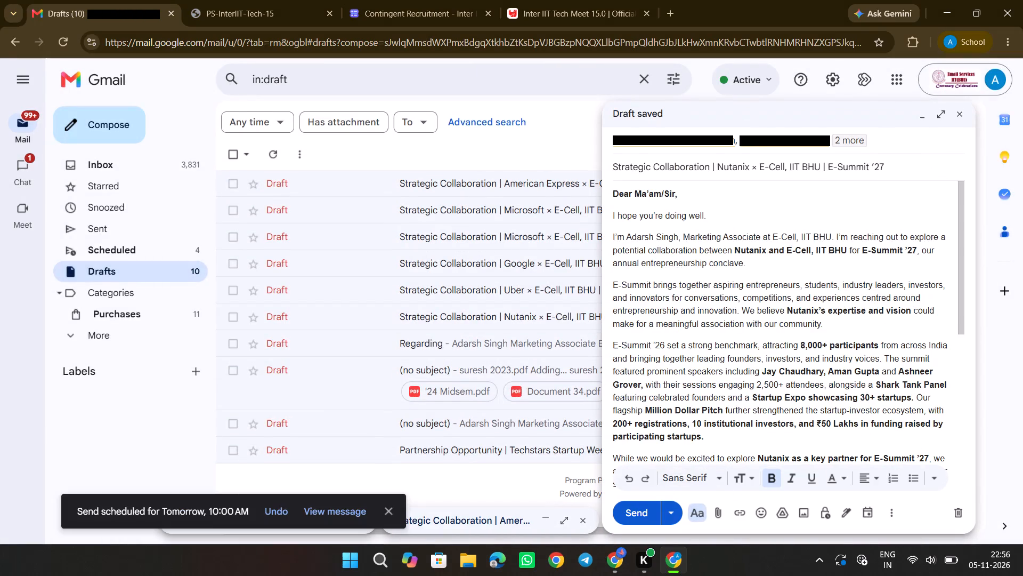
pyautogui.scroll(-6, 695, 374)
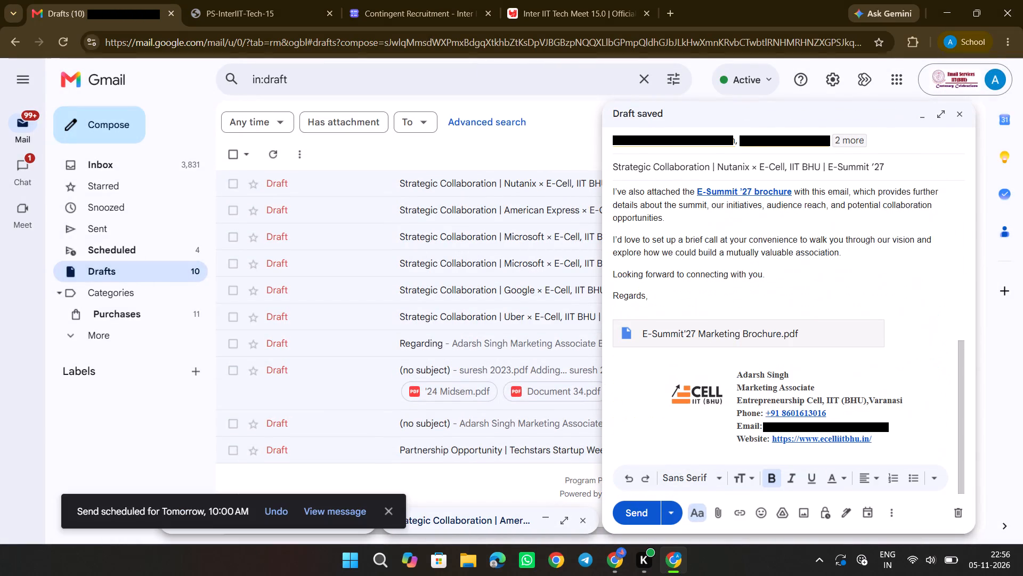
pyautogui.click(664, 511)
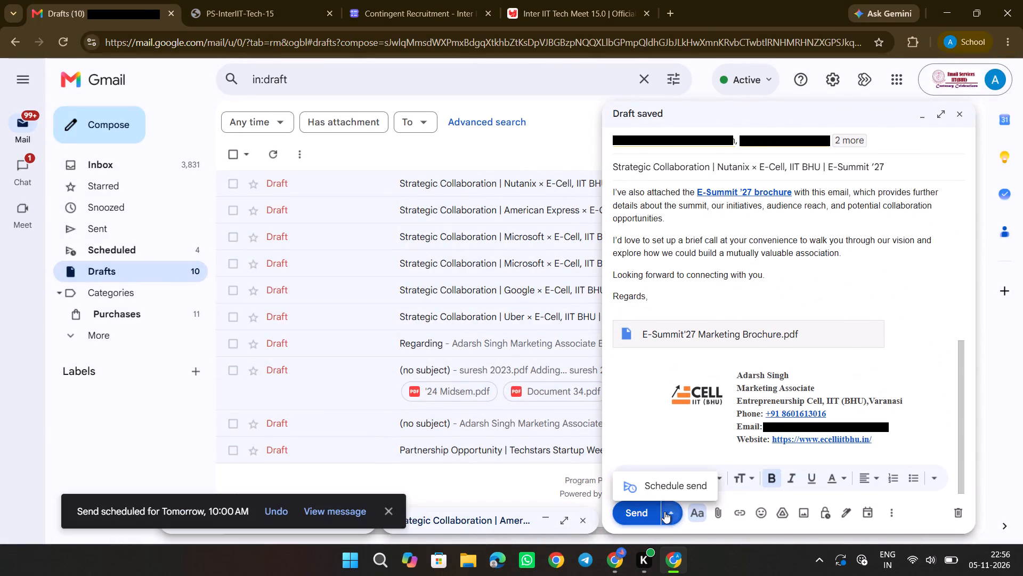
pyautogui.click(644, 479)
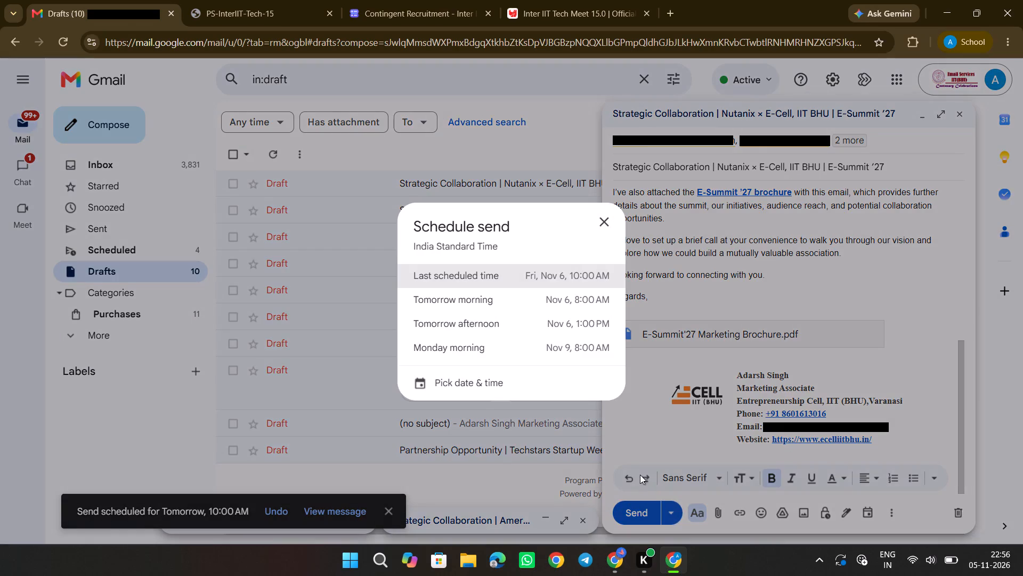
pyautogui.click(494, 278)
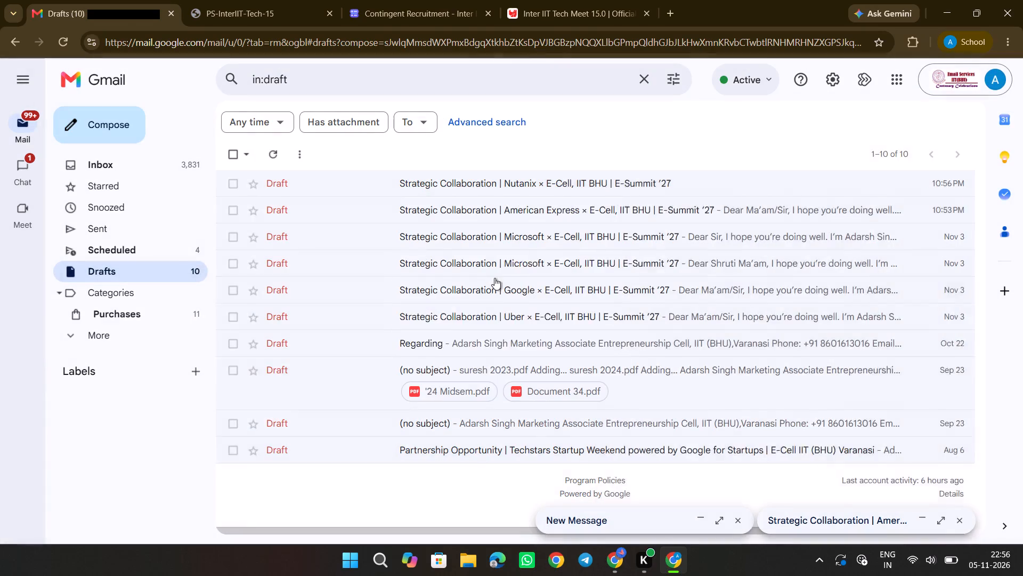
# Open the Uber collaboration draft and bring up its scheduled-send options.
pyautogui.click(488, 297)
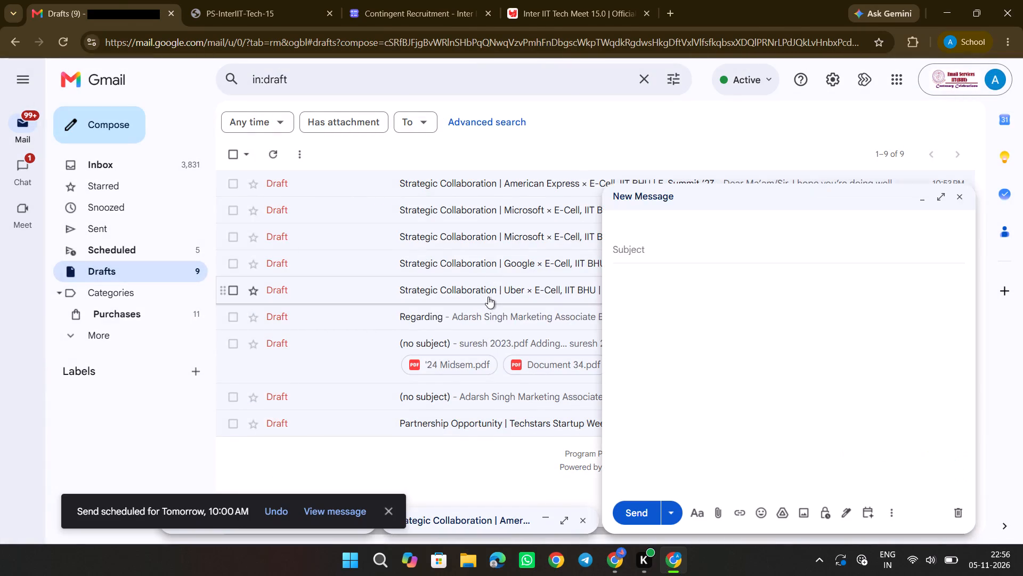
pyautogui.scroll(5, 644, 396)
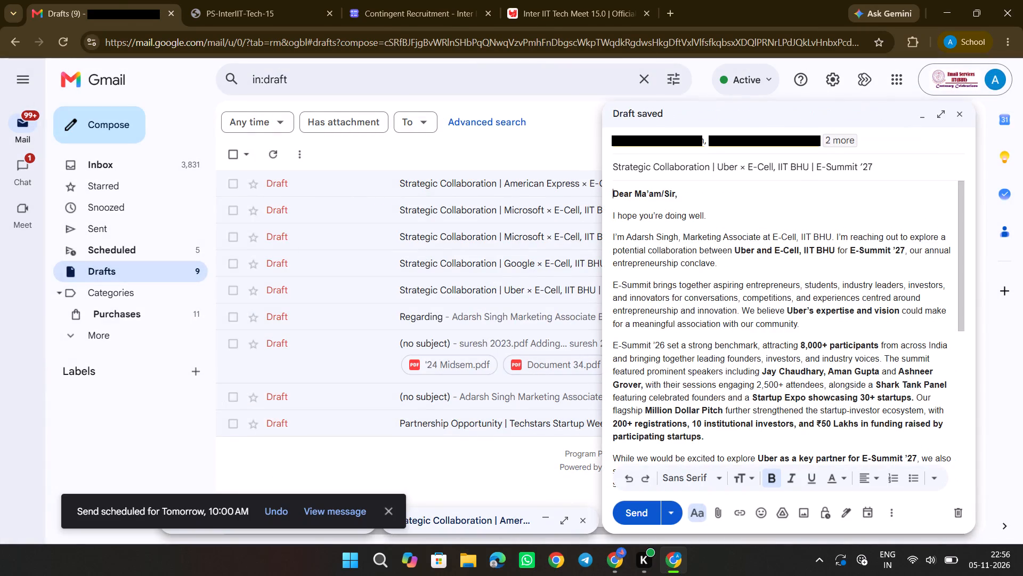
pyautogui.scroll(-5, 644, 396)
pyautogui.click(671, 515)
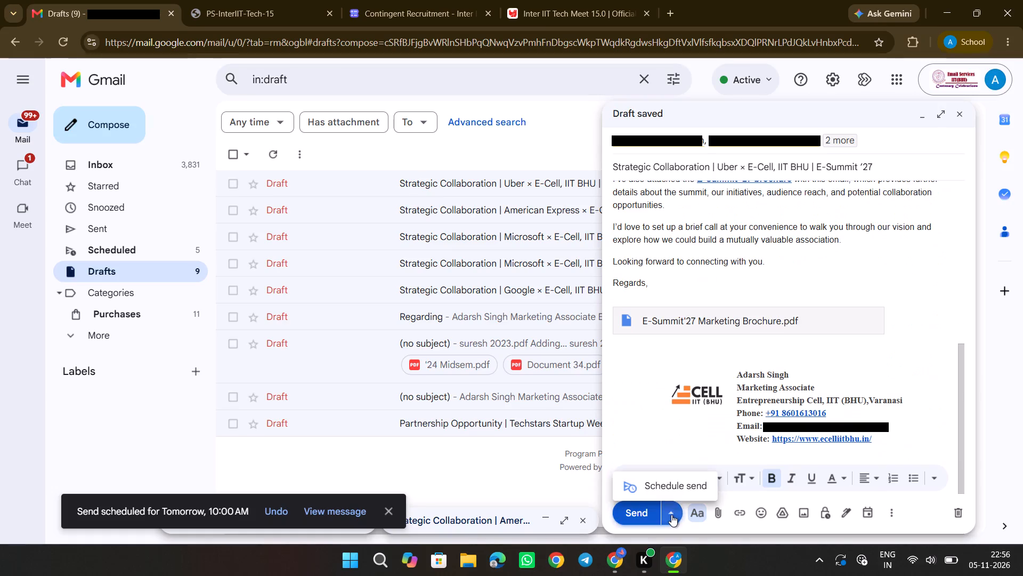
pyautogui.click(660, 483)
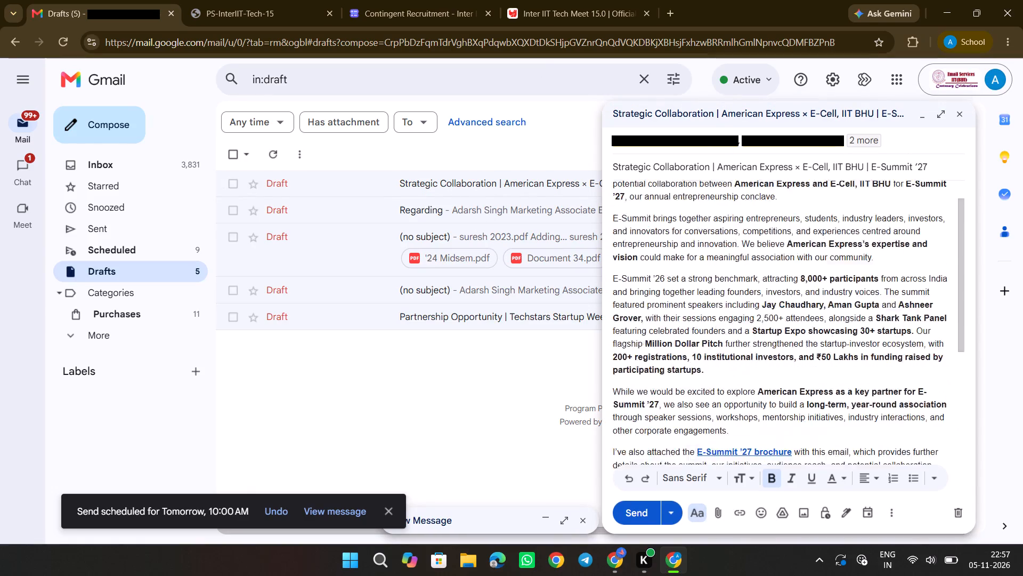
# Review the American Express draft's body and brochure attachment, and schedule it for the last scheduled time, Fri, Nov 6, 10:00 AM.
pyautogui.scroll(-4, 640, 221)
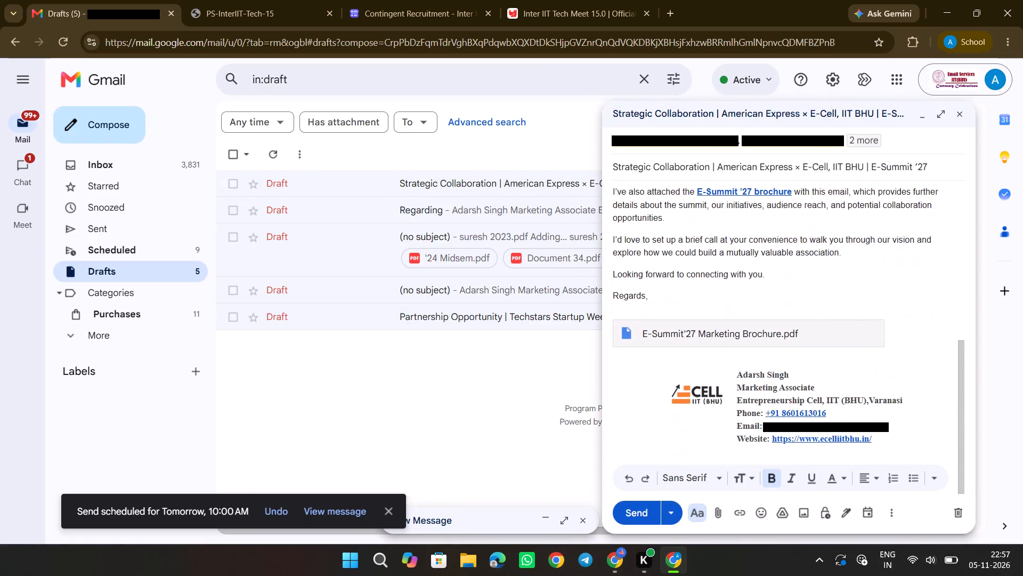
pyautogui.scroll(6, 715, 367)
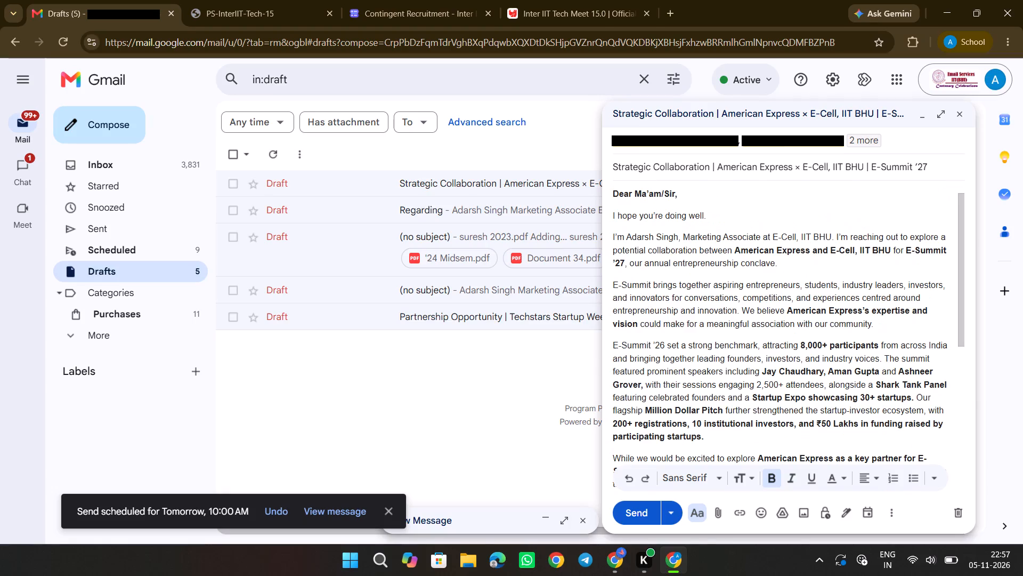
pyautogui.scroll(-4, 715, 367)
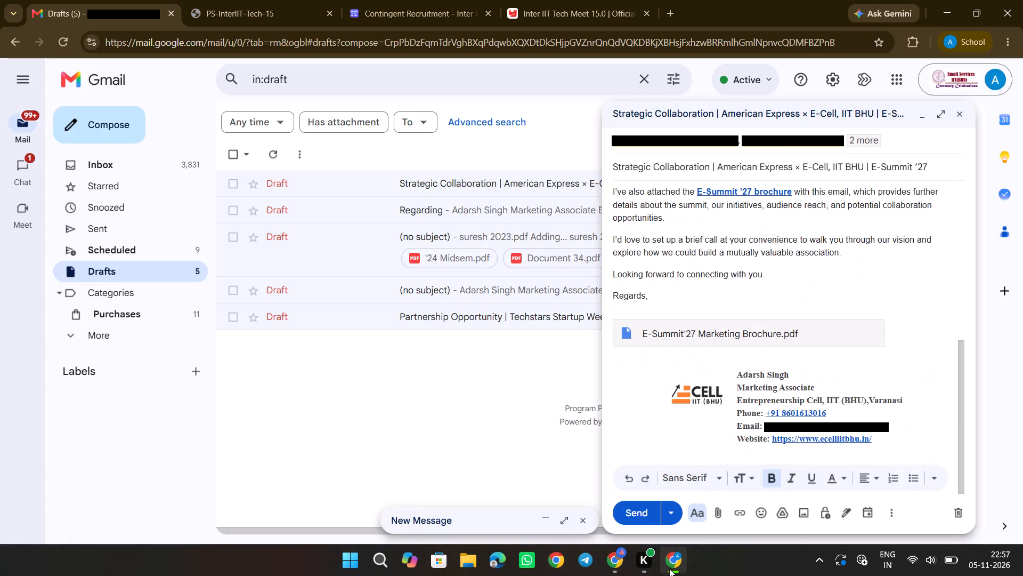
pyautogui.click(664, 503)
pyautogui.click(651, 491)
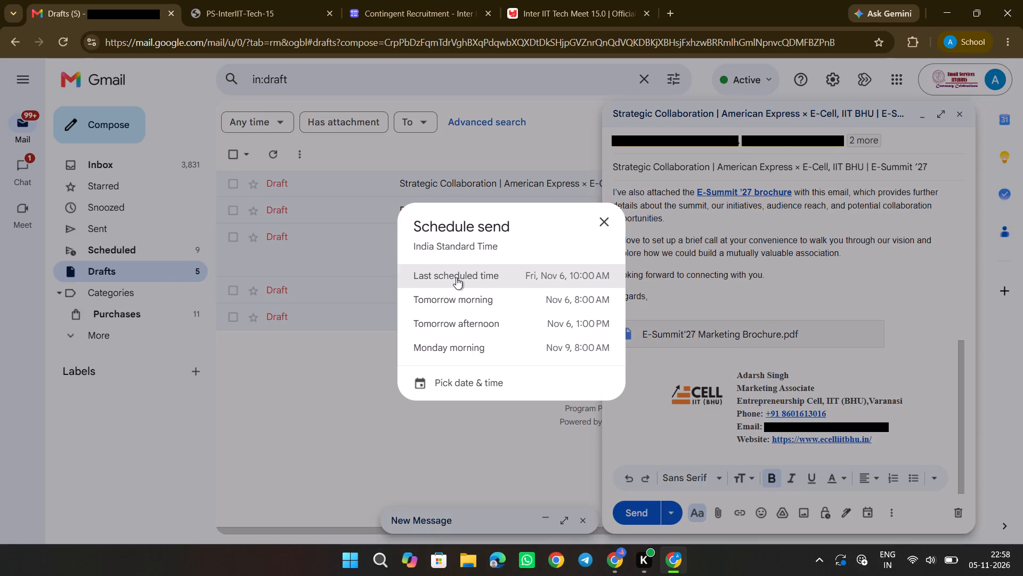
pyautogui.click(456, 277)
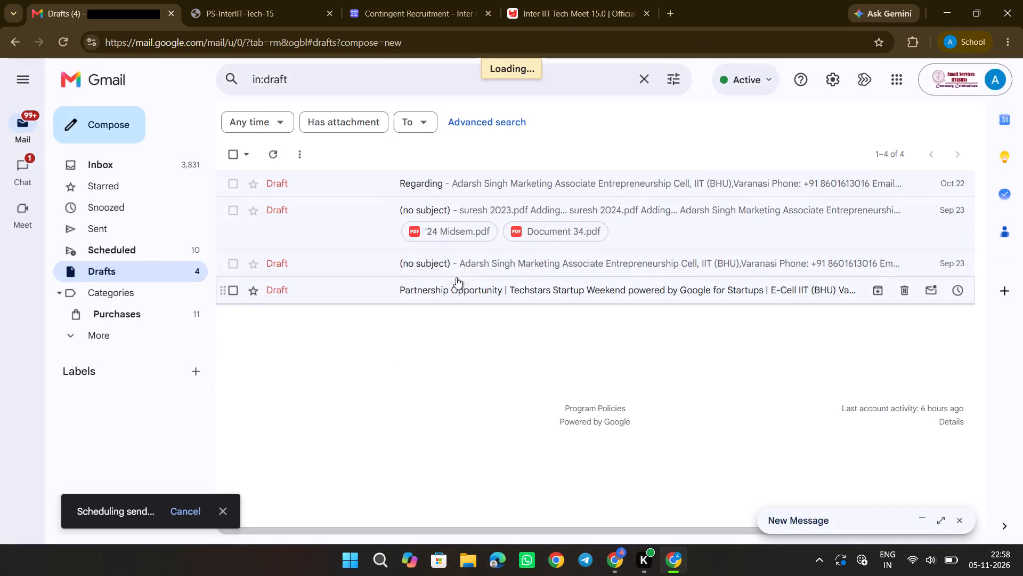
# Open the Adobe collaboration email from the scheduled messages to check it.
pyautogui.click(123, 246)
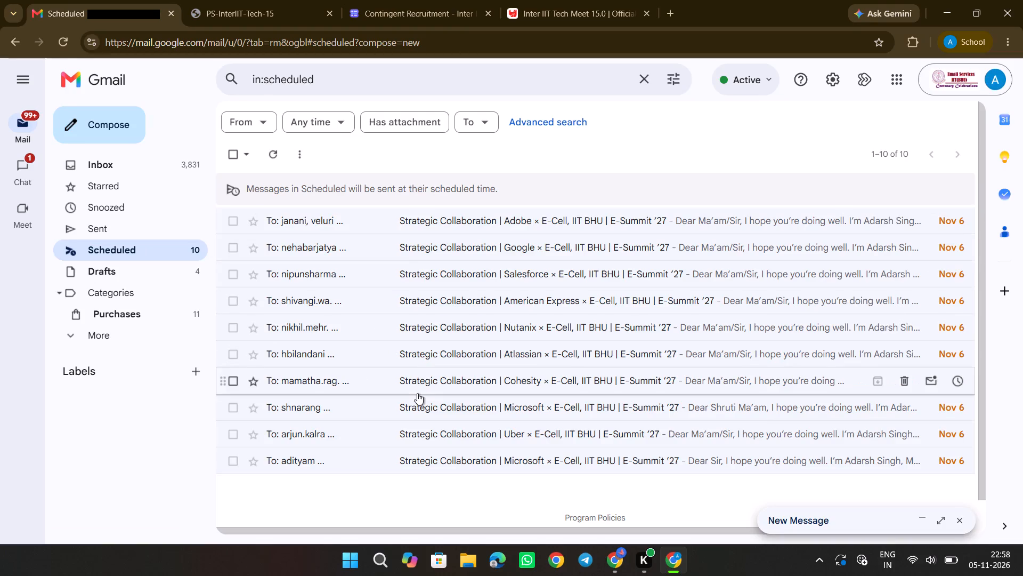
pyautogui.click(408, 216)
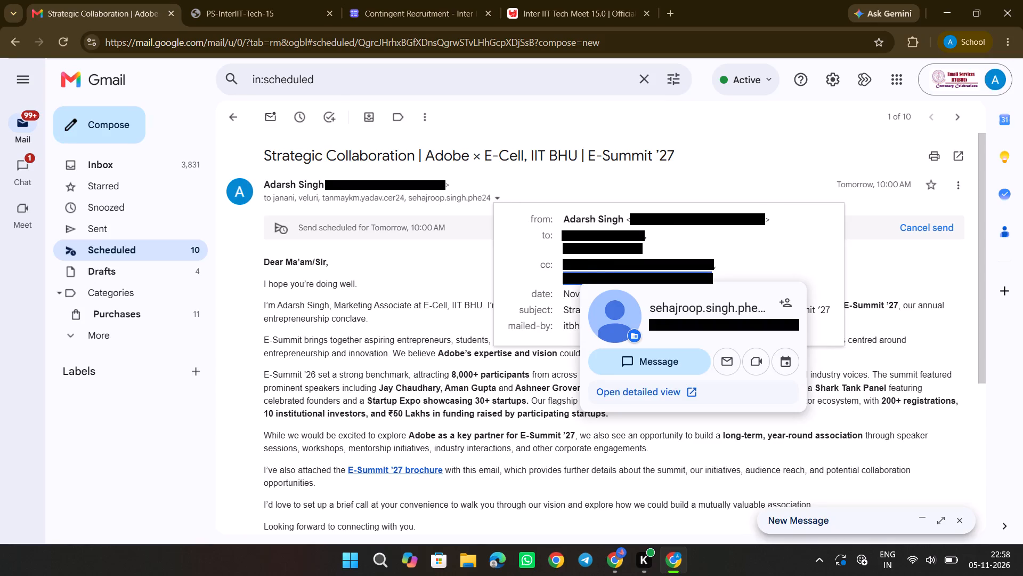
# Copy the first Cc recipient's e-mail address from the scheduled Adobe email's recipient details.
pyautogui.tripleClick(565, 262)
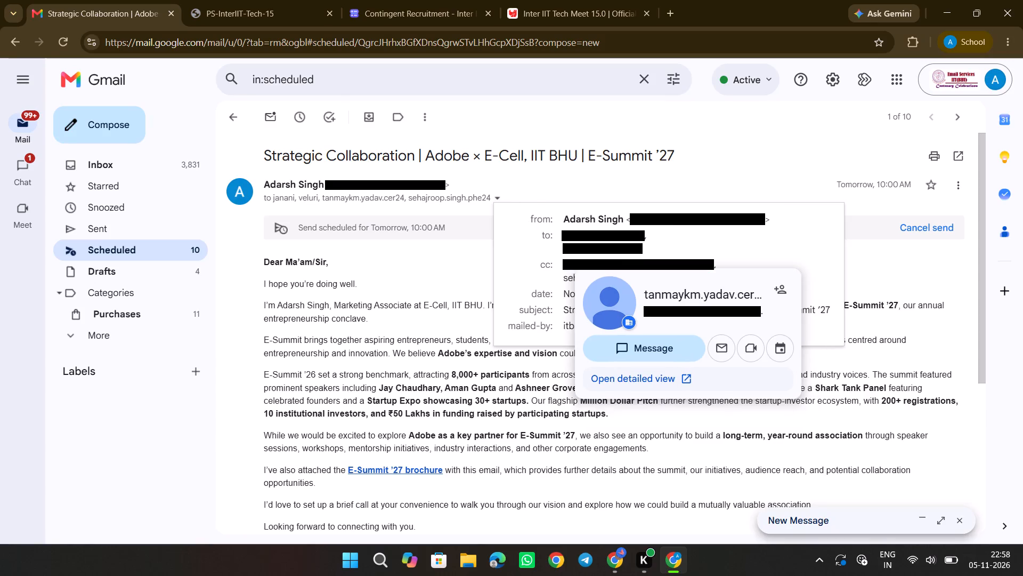
pyautogui.click(712, 262)
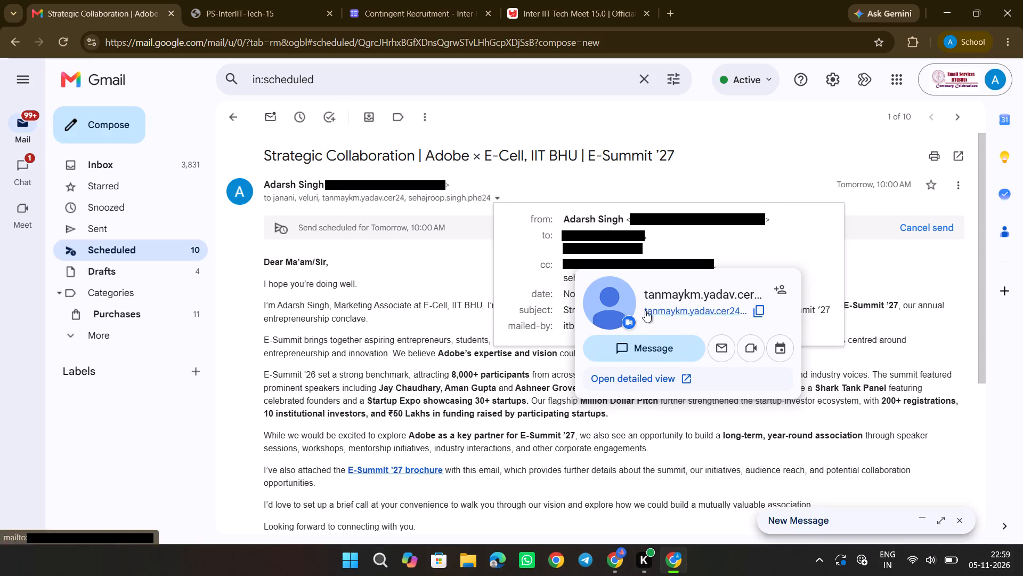
pyautogui.click(760, 315)
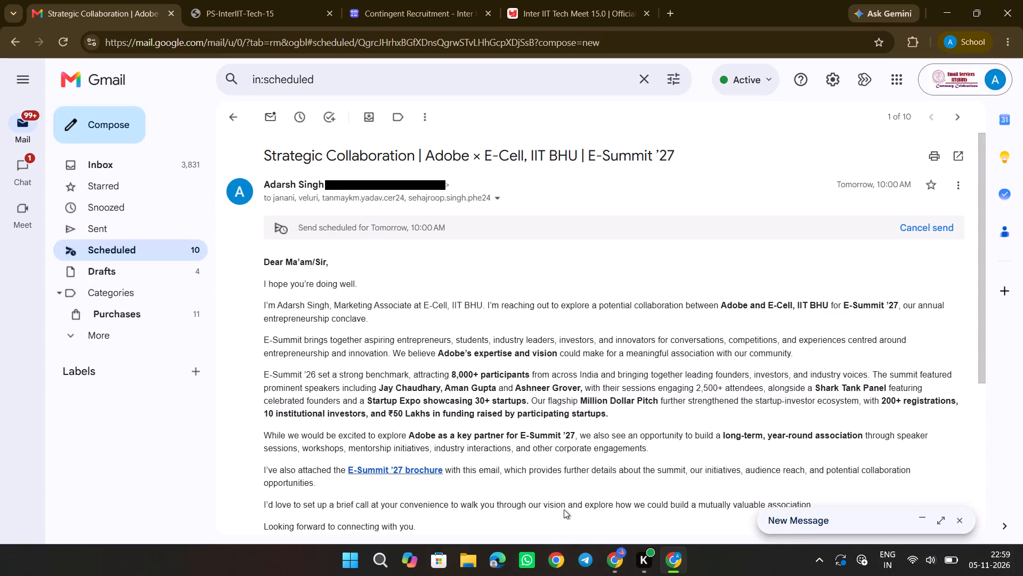
pyautogui.click(626, 567)
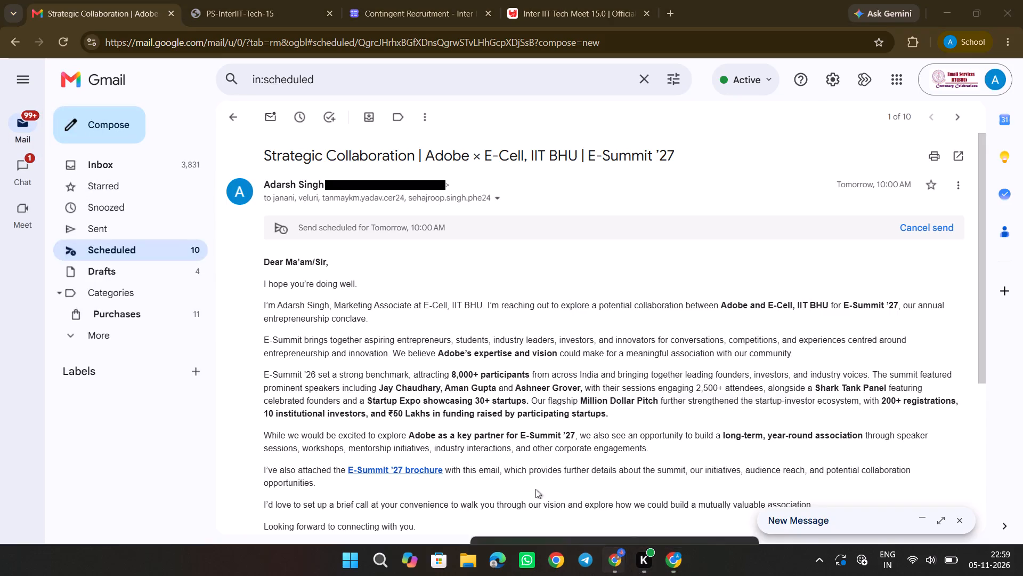
pyautogui.click(677, 505)
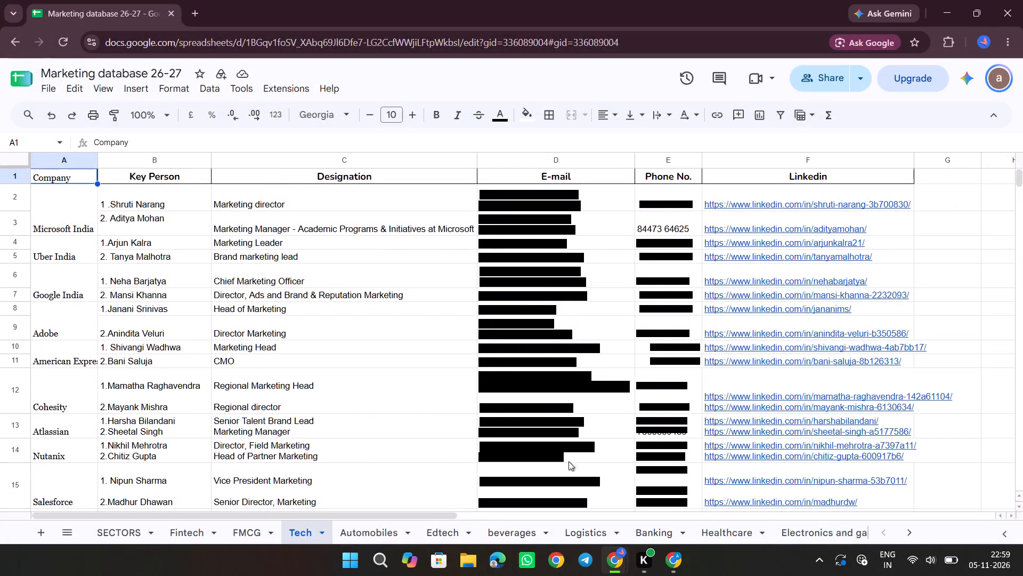
pyautogui.scroll(-3, 433, 397)
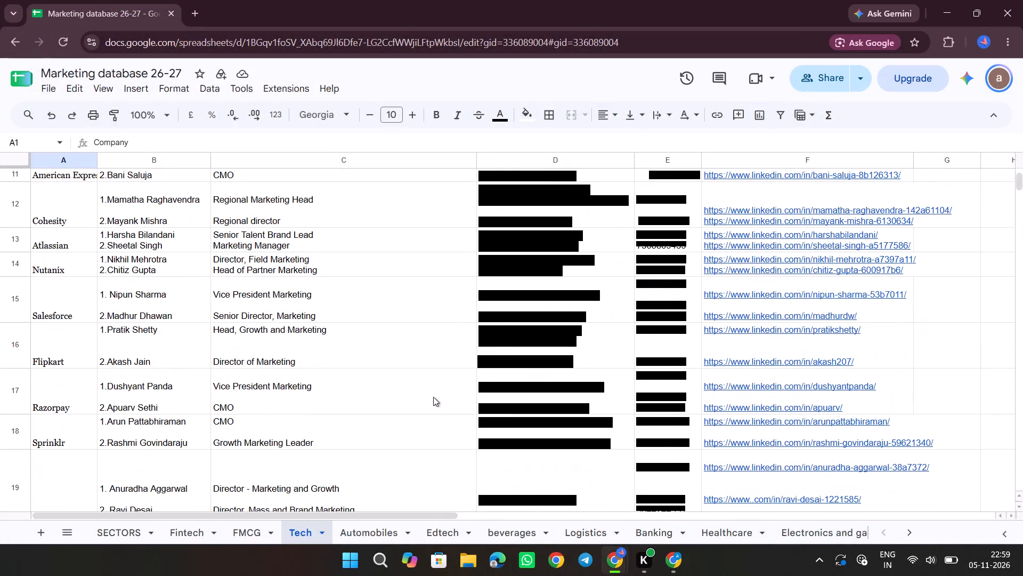
pyautogui.click(403, 344)
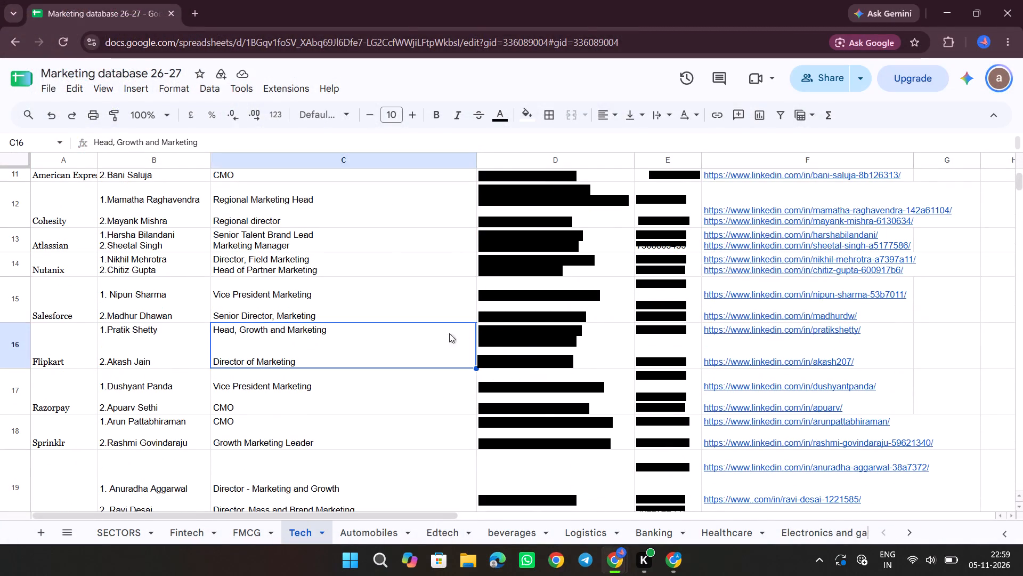
pyautogui.click(527, 331)
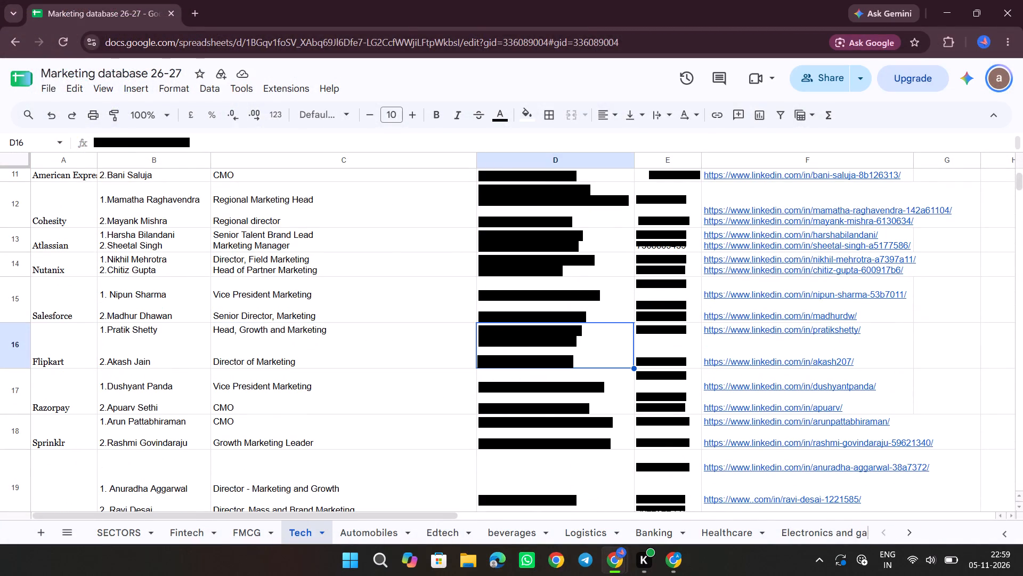
pyautogui.tripleClick(527, 331)
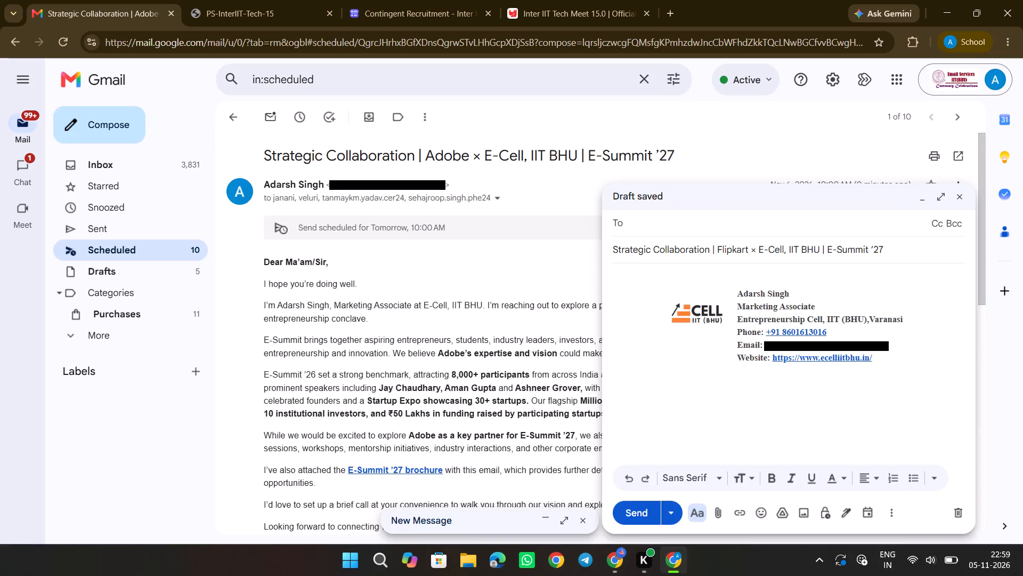
pyautogui.press('super+v')
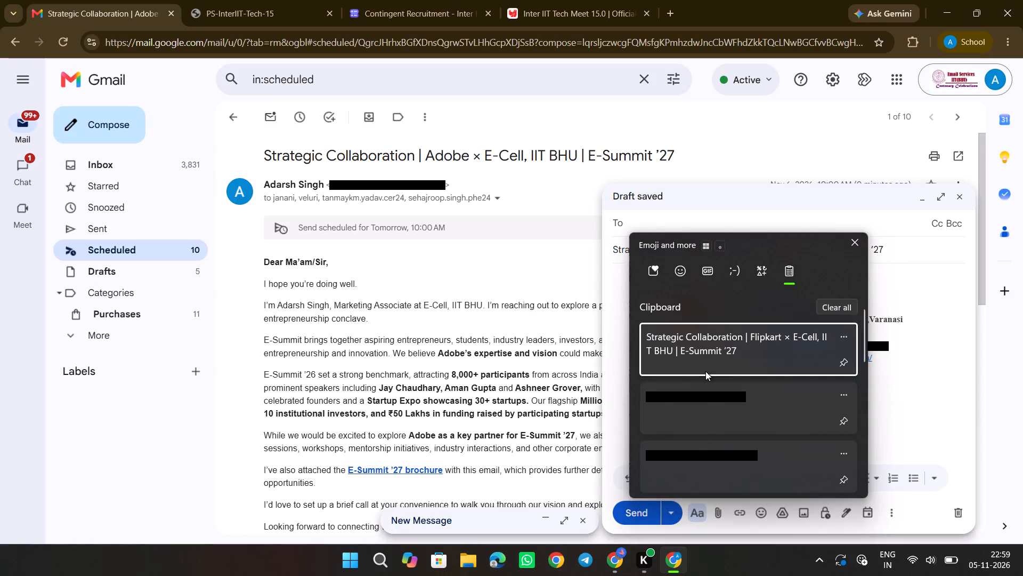
pyautogui.click(718, 406)
pyautogui.hotkey('ctrl', 'v')
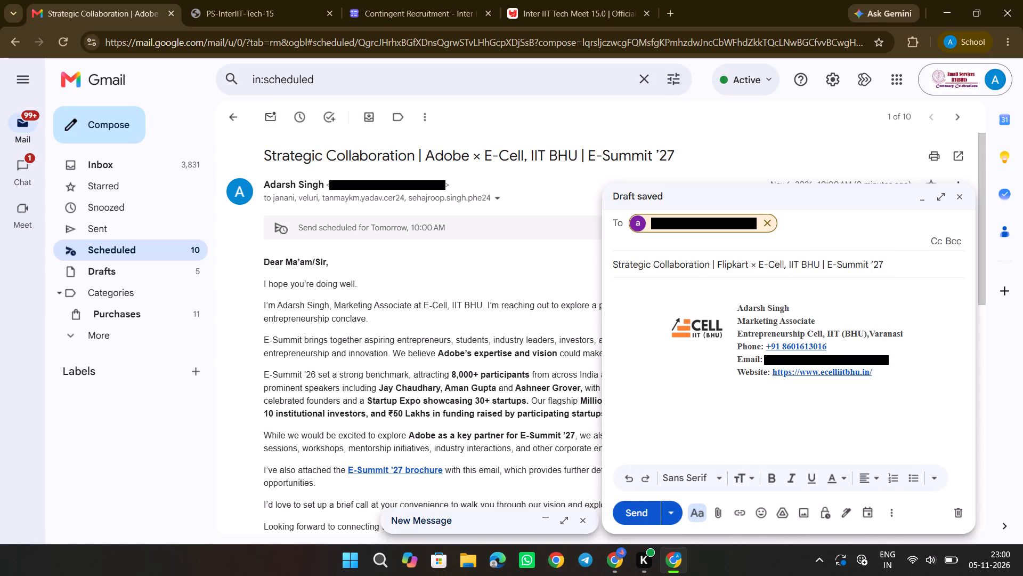
pyautogui.press('super+v')
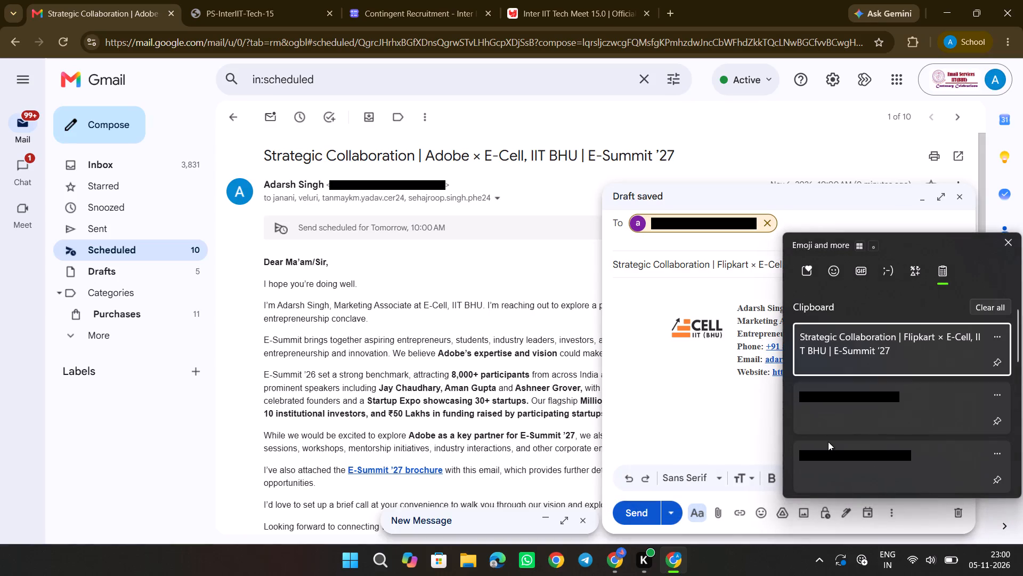
pyautogui.click(828, 442)
pyautogui.hotkey('ctrl', 'v')
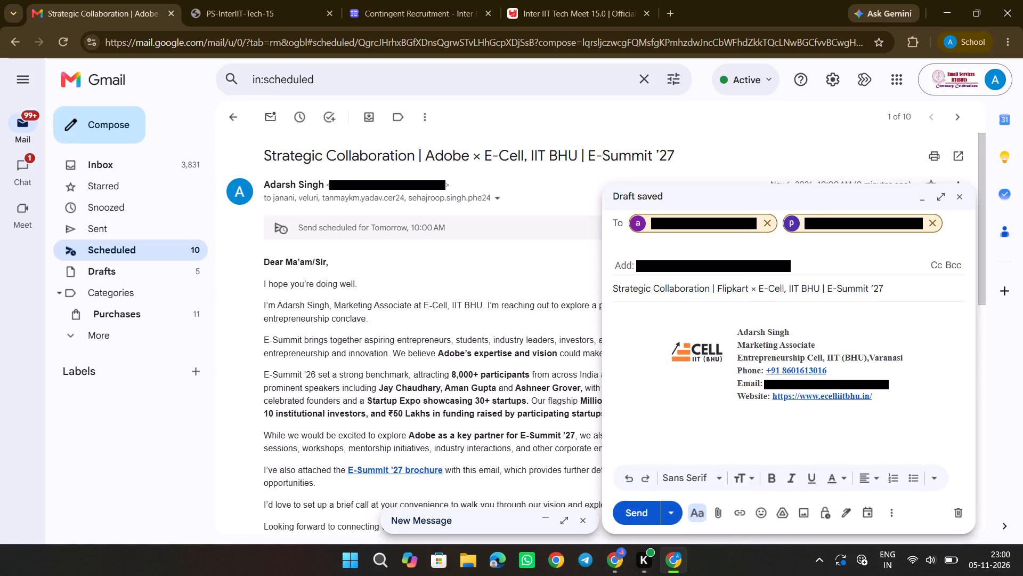
pyautogui.press('super+v')
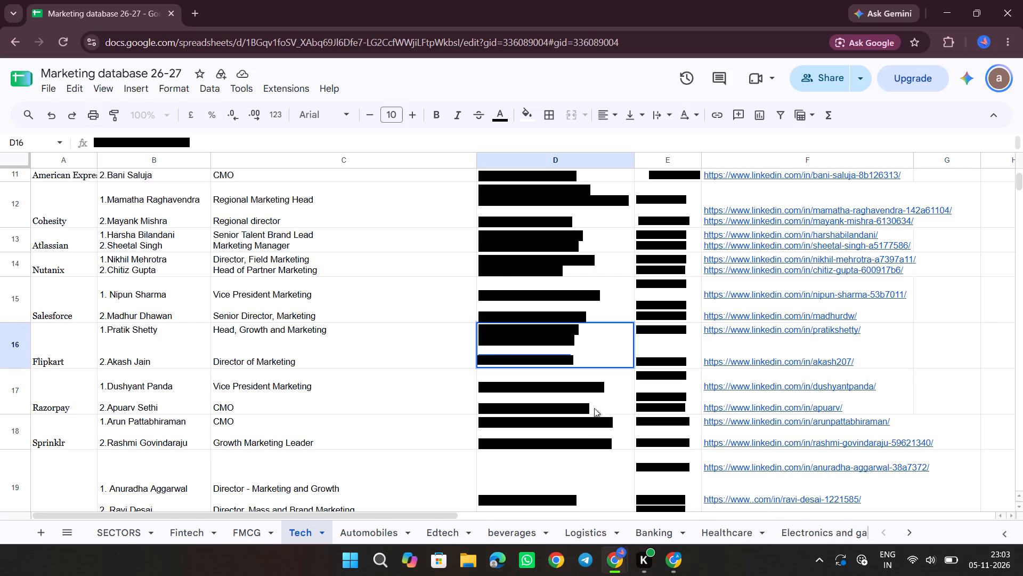
# Open Razorpay's e-mail cell in the Tech sheet of the Marketing database 26-27 and select its first address.
pyautogui.click(434, 397)
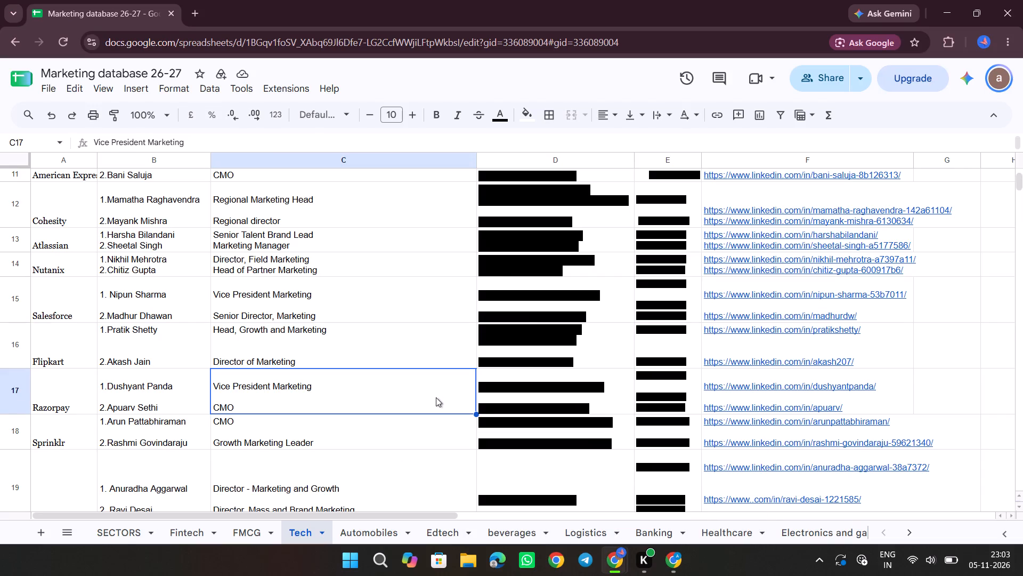
pyautogui.click(530, 385)
pyautogui.doubleClick(530, 385)
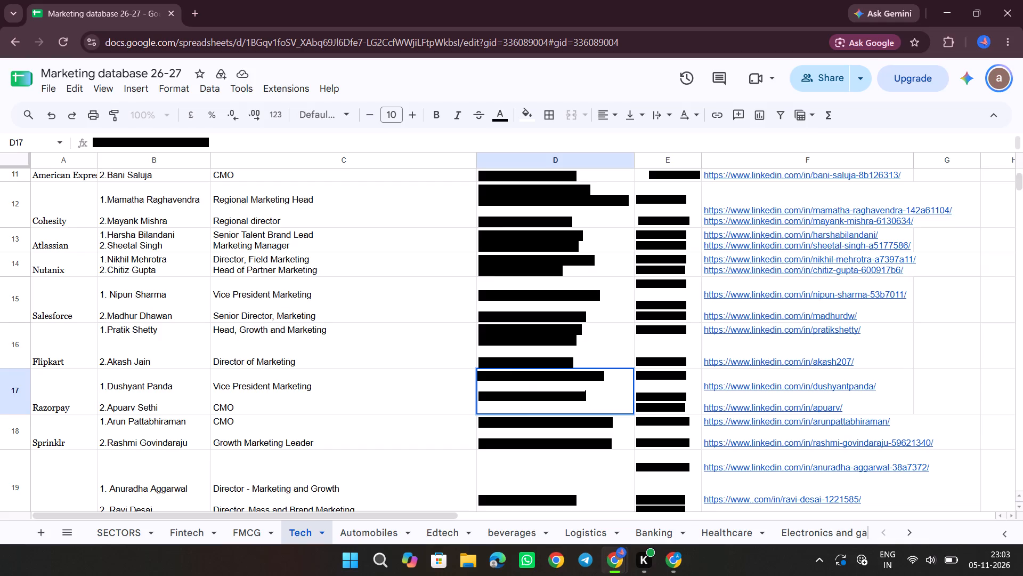
pyautogui.tripleClick(524, 375)
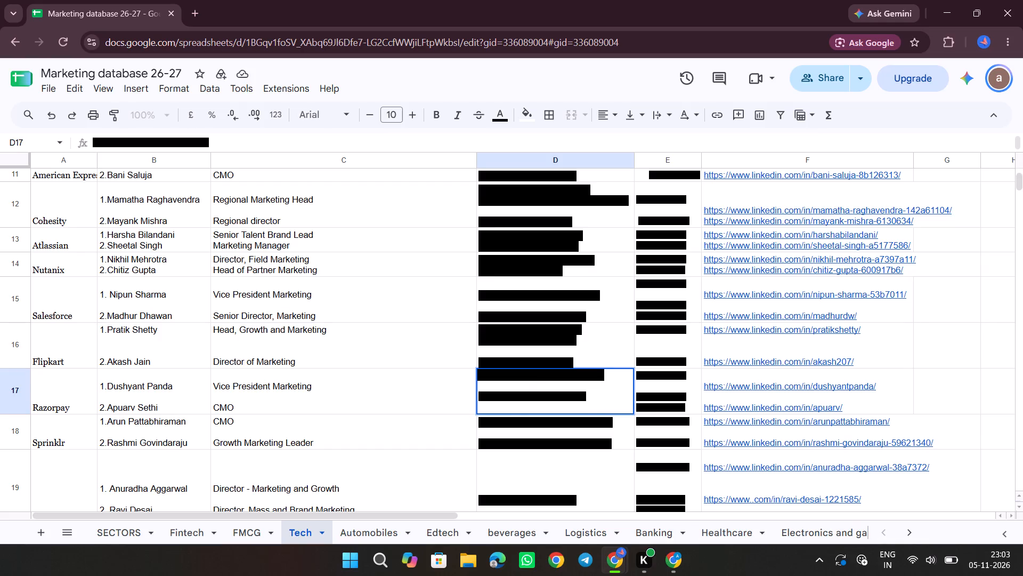
# Copy Razorpay's two contact e-mail addresses one after the other from its e-mail cell in the Tech sheet.
pyautogui.hotkey('ctrl', 'c')
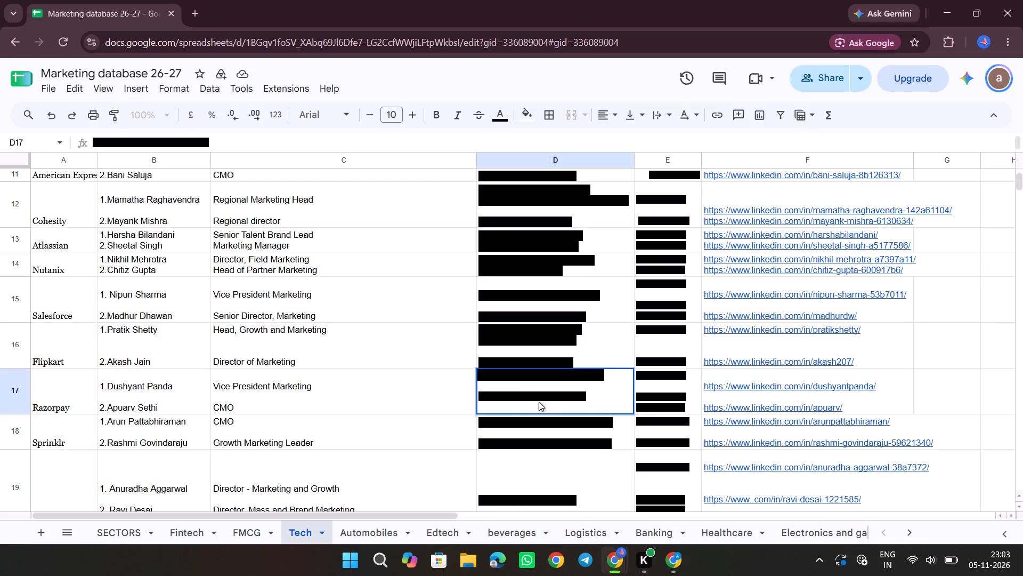
pyautogui.tripleClick(535, 396)
pyautogui.hotkey('ctrl', 'c')
pyautogui.click(667, 568)
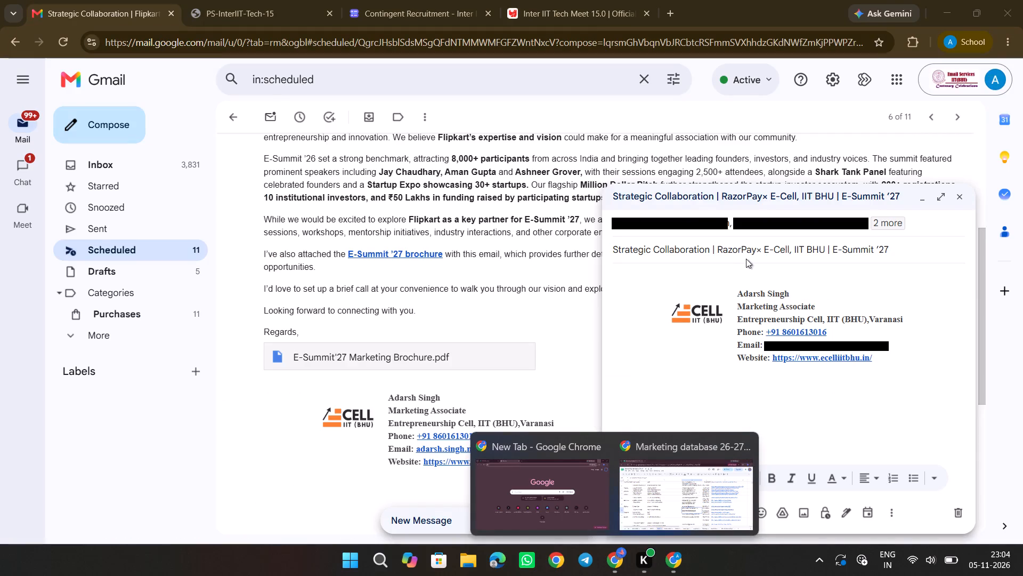
pyautogui.click(745, 251)
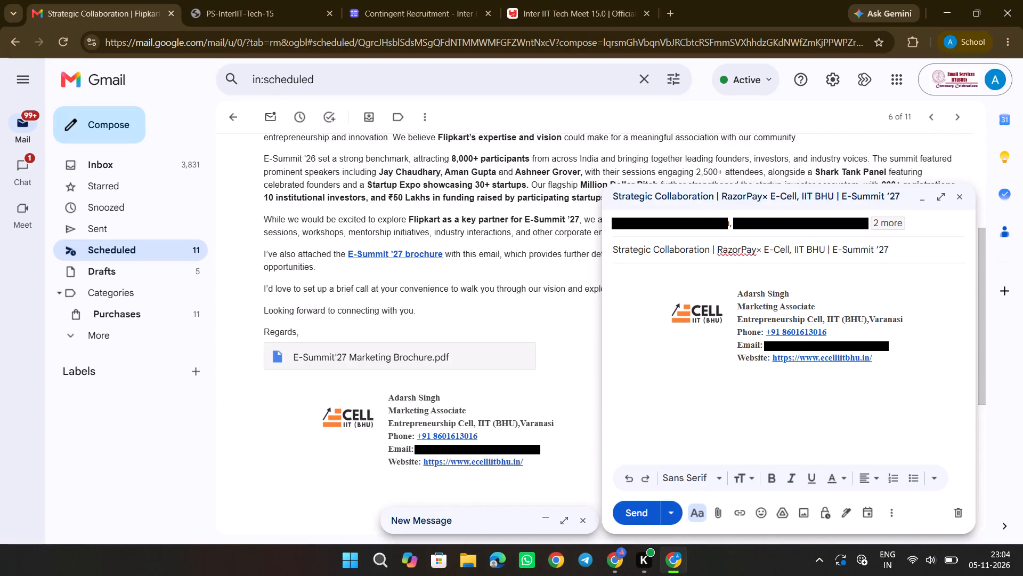
pyautogui.press('BackSpace')
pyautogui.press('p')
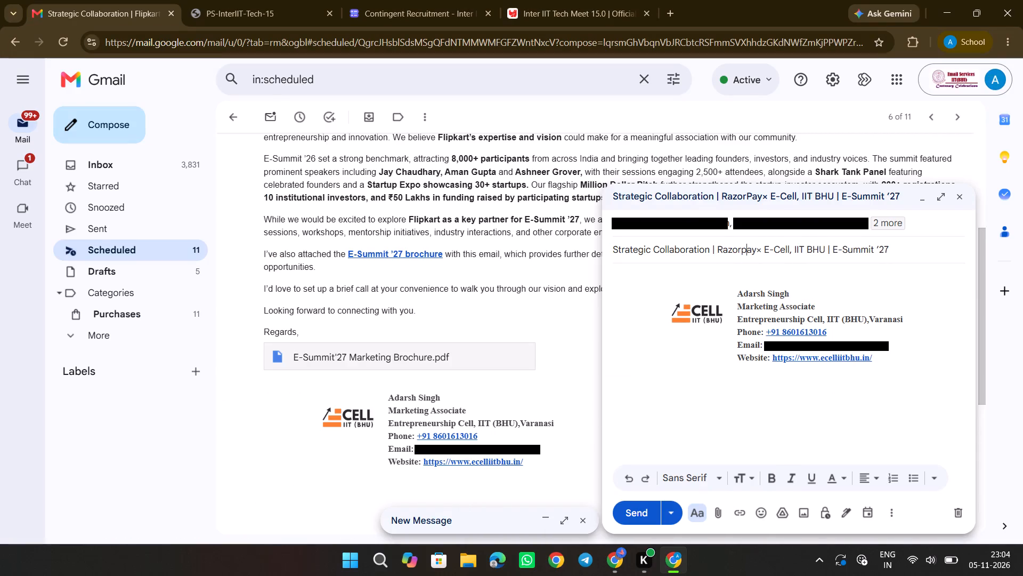
# Fill the message body with the pinned "Dear Ma’am/Sir" collaboration template from the clipboard history.
pyautogui.click(709, 274)
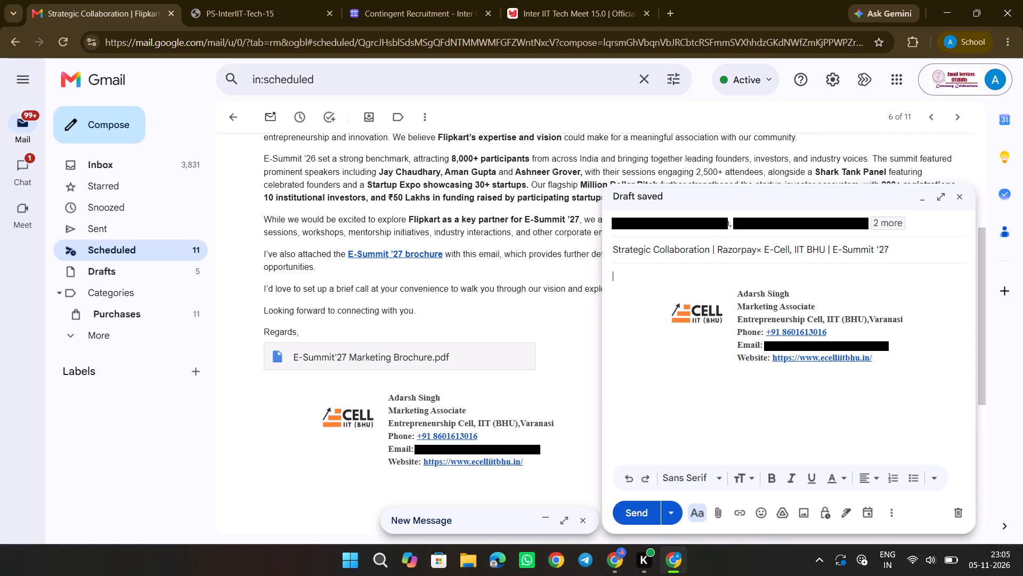
pyautogui.press('super+v')
pyautogui.scroll(-1, 782, 475)
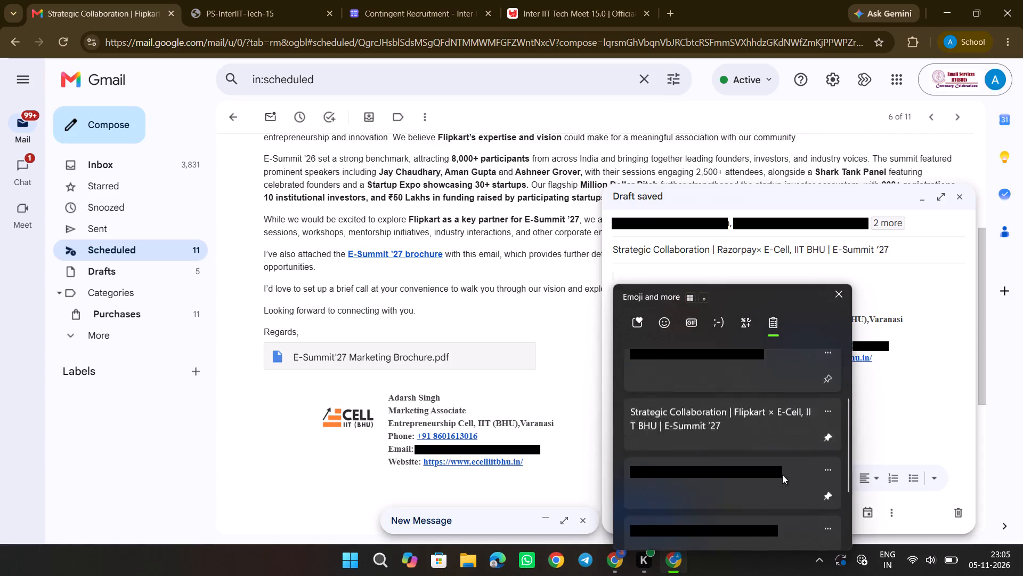
pyautogui.scroll(-1, 782, 475)
pyautogui.scroll(-2, 708, 431)
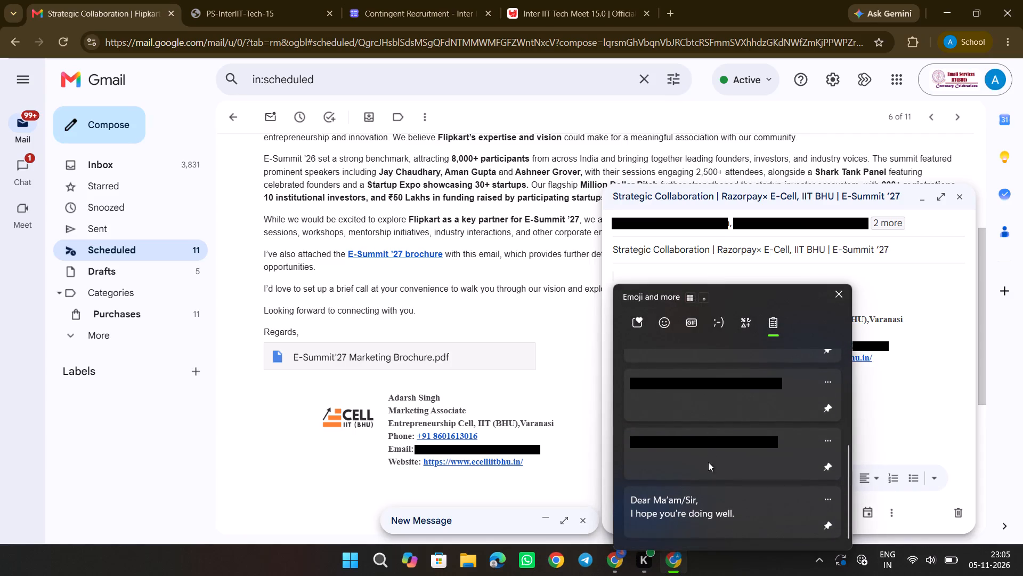
pyautogui.click(706, 505)
pyautogui.hotkey('ctrl', 'v')
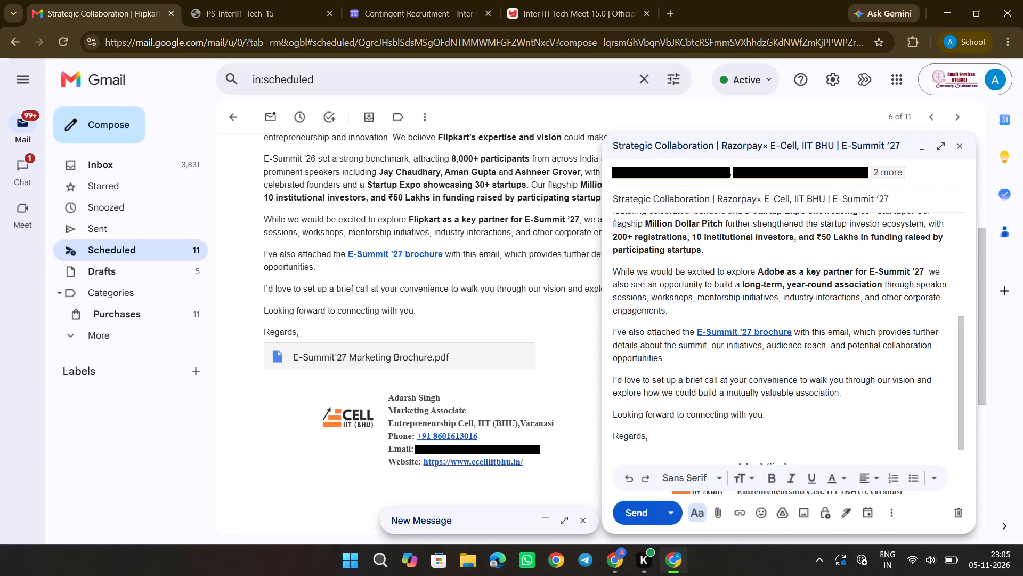
# Replace Adobe with "Razorpay" in the body's opening paragraph about the potential collaboration.
pyautogui.scroll(6, 668, 276)
pyautogui.doubleClick(744, 283)
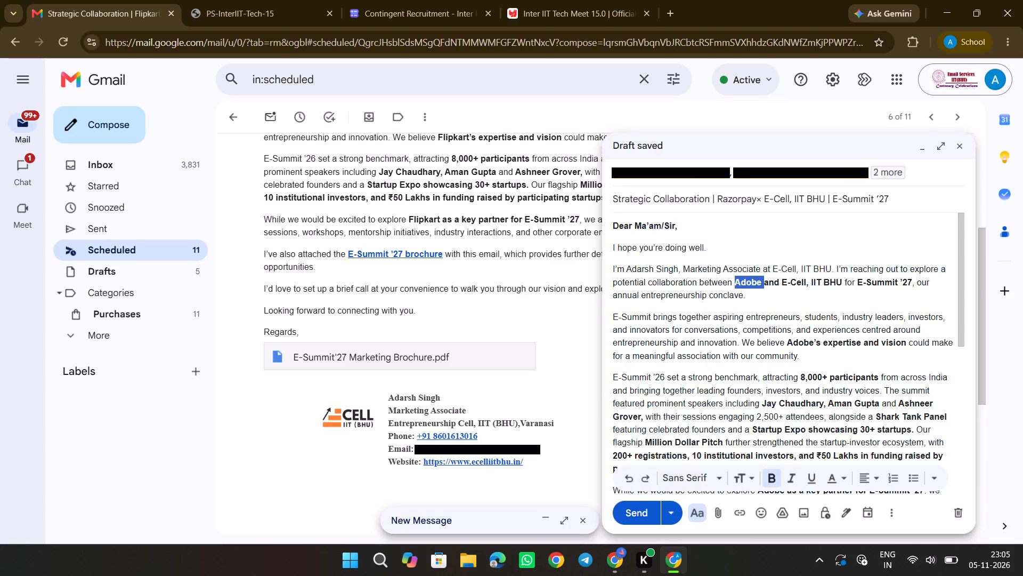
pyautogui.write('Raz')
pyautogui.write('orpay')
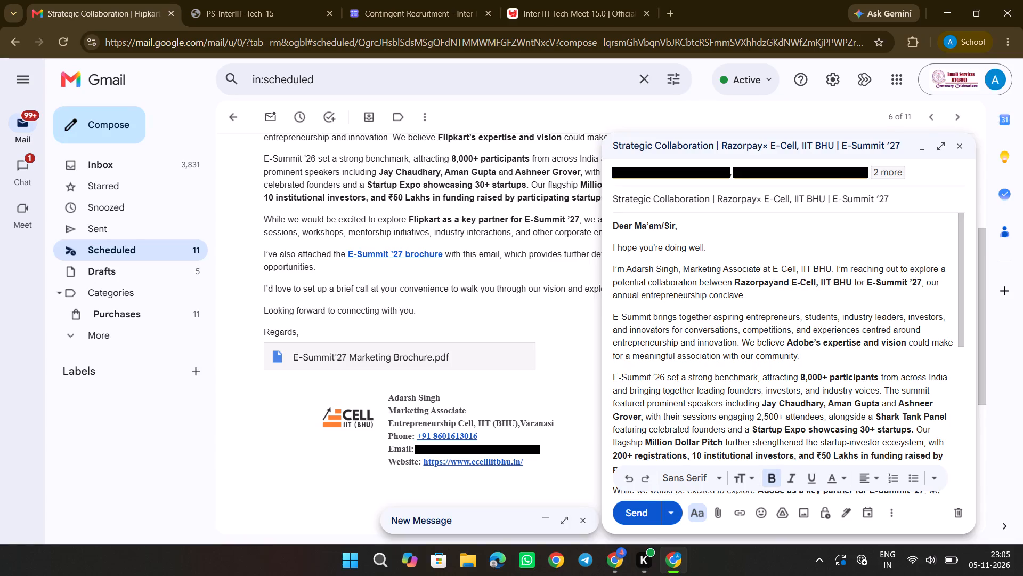
# Adapt the Razorpay draft's body: insert a space after Razorpay before "and E-Cell", and replace Adobe with Razorpay in the expertise and vision sentence.
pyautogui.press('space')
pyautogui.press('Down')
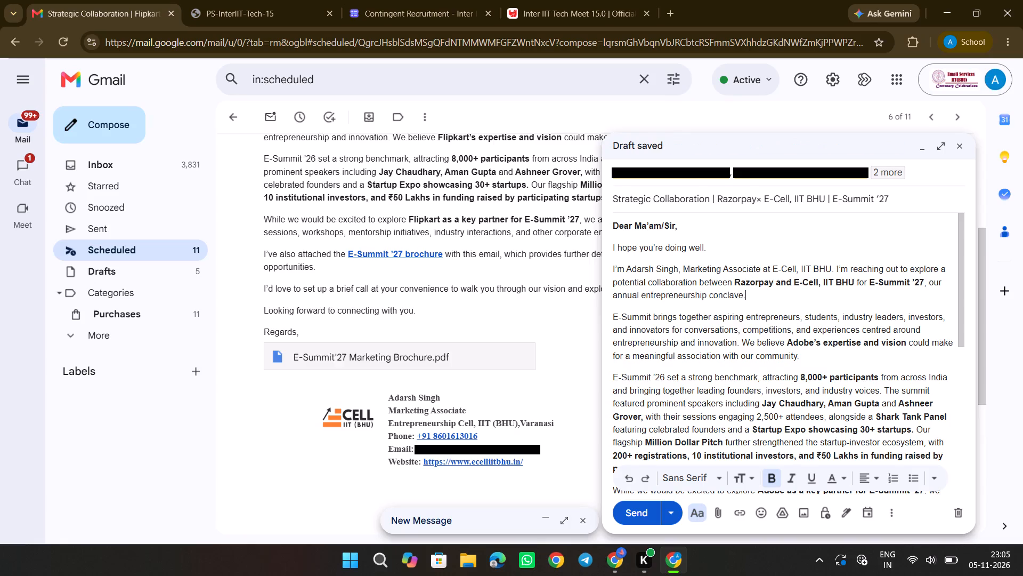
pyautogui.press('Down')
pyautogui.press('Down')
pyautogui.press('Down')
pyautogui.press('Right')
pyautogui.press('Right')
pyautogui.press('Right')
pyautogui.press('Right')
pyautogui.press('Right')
pyautogui.moveTo(787, 341); pyautogui.dragTo(811, 342)
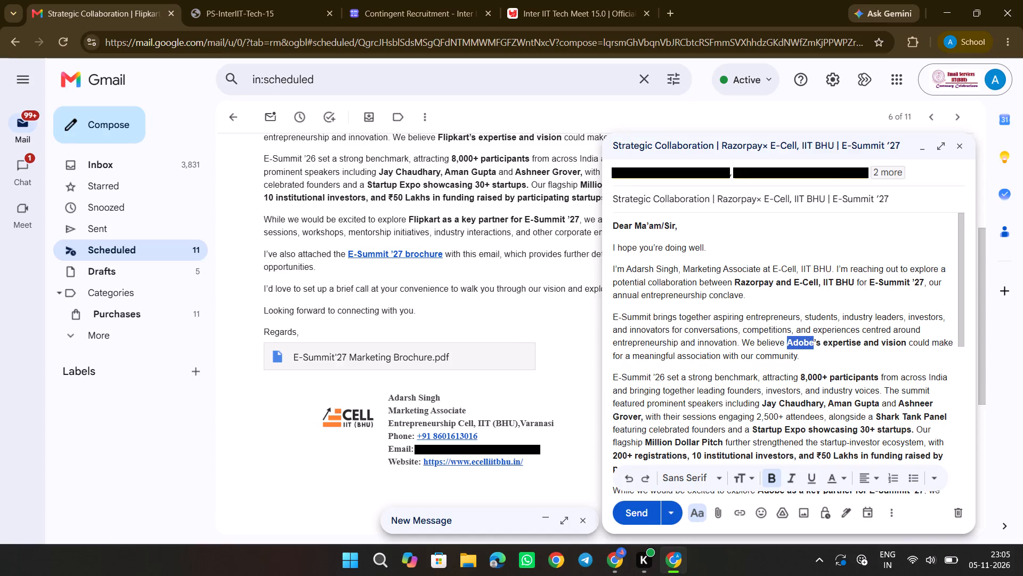
pyautogui.hotkey('shift', 'r')
pyautogui.write('azorpay')
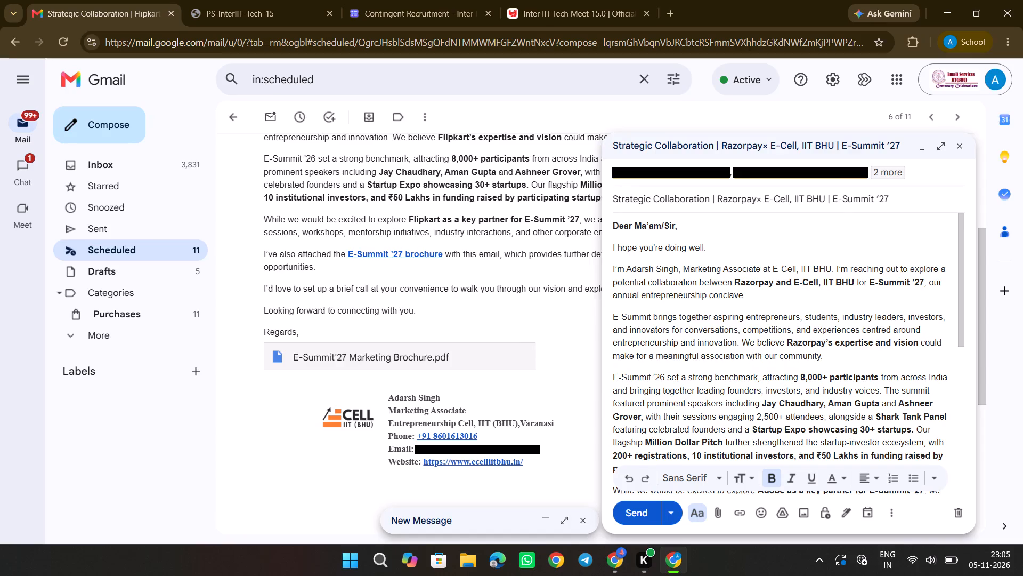
pyautogui.scroll(-2, 841, 401)
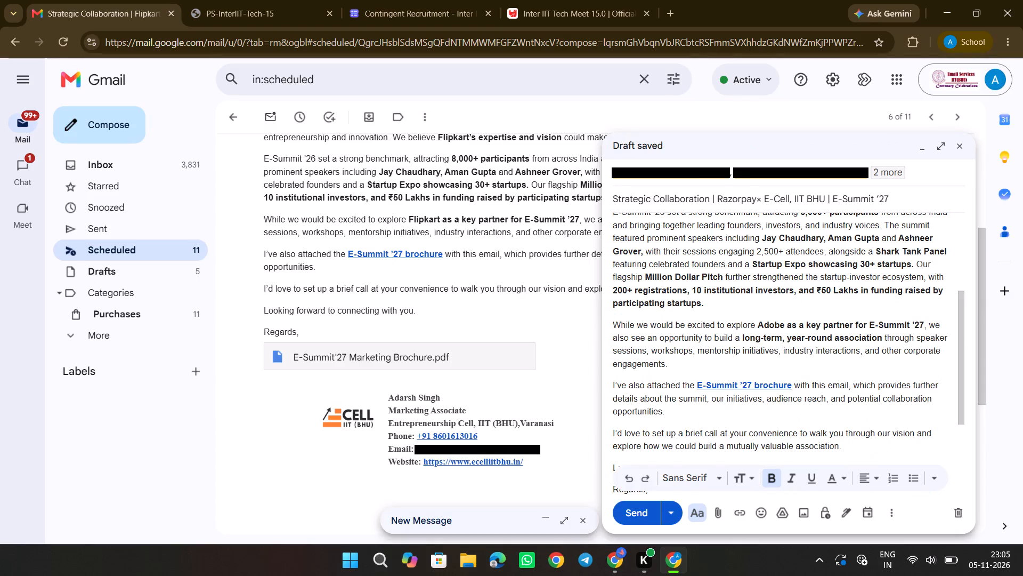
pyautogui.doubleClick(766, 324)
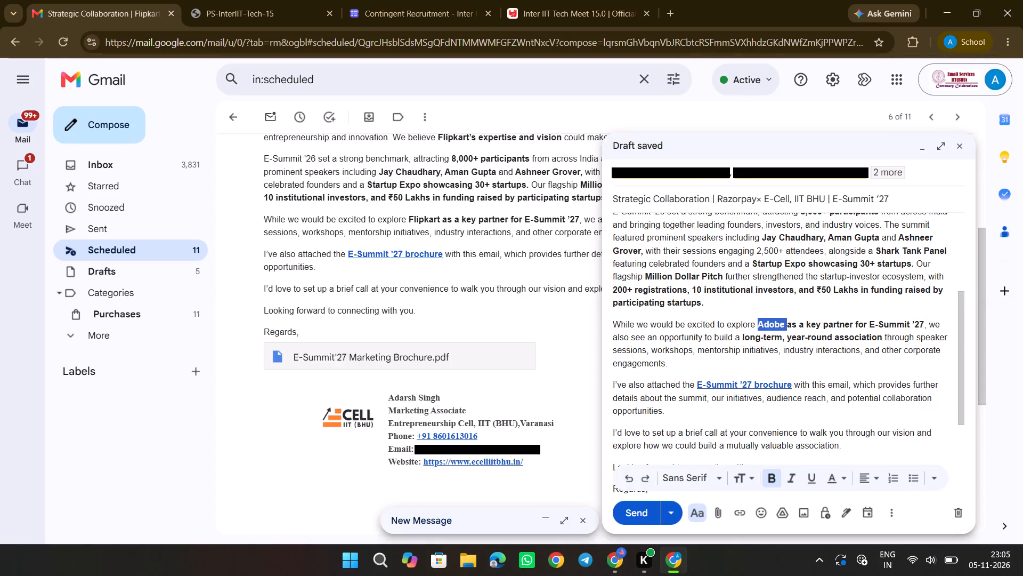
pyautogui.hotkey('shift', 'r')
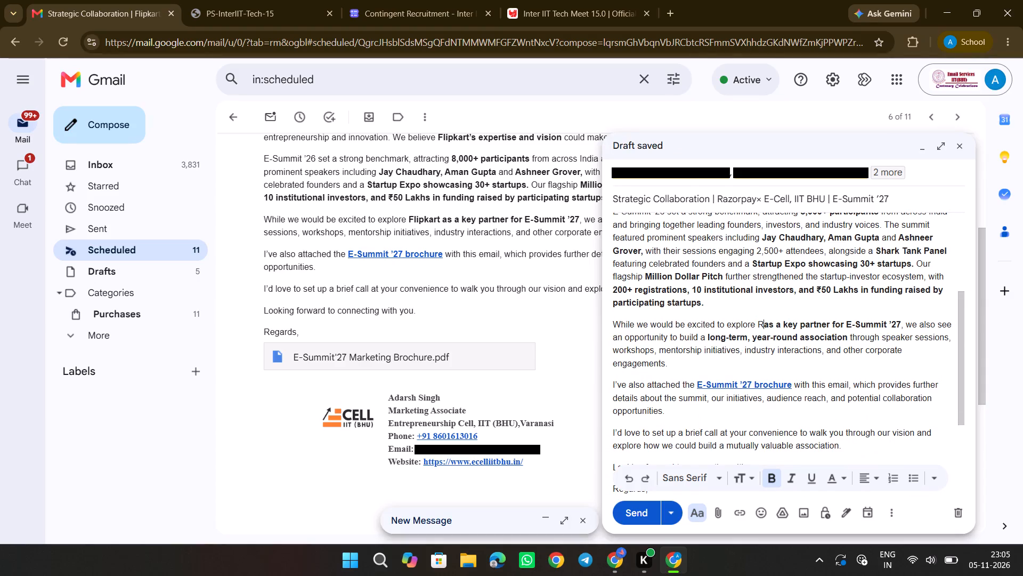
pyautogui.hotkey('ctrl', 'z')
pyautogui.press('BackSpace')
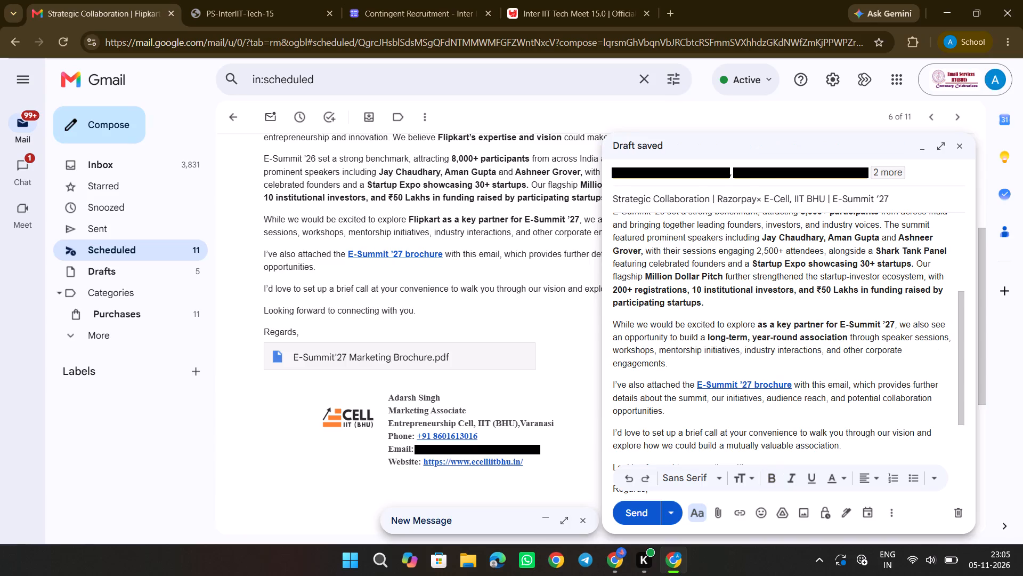
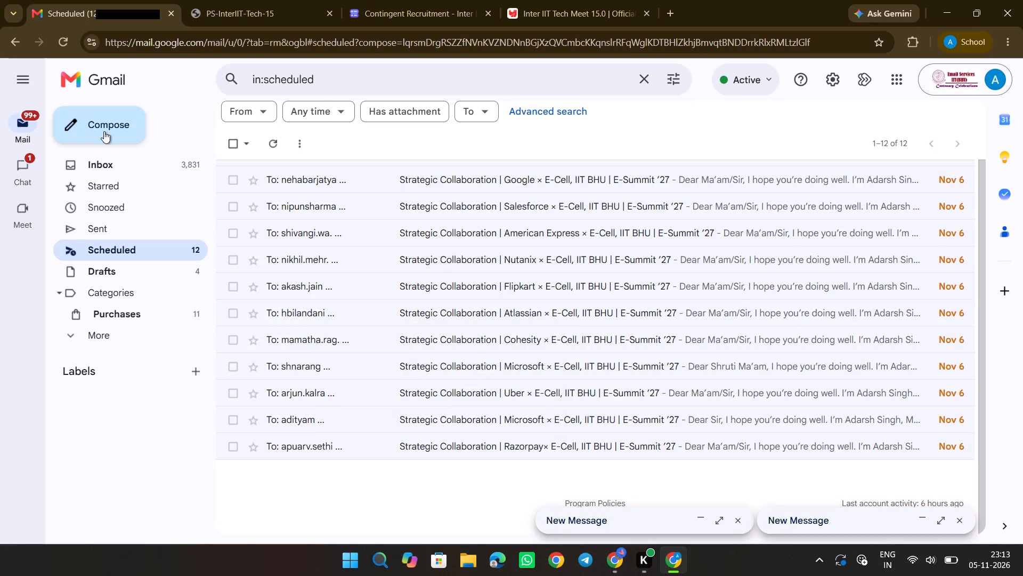
# Start a new blank email draft and switch to the Marketing database 26-27 spreadsheet window.
pyautogui.scroll(6, 290, 349)
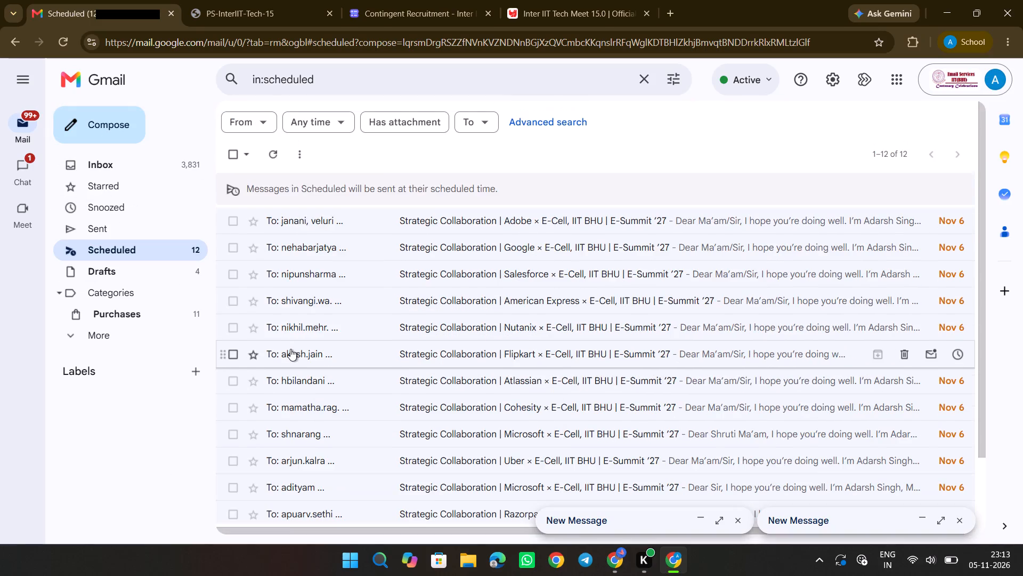
pyautogui.click(82, 118)
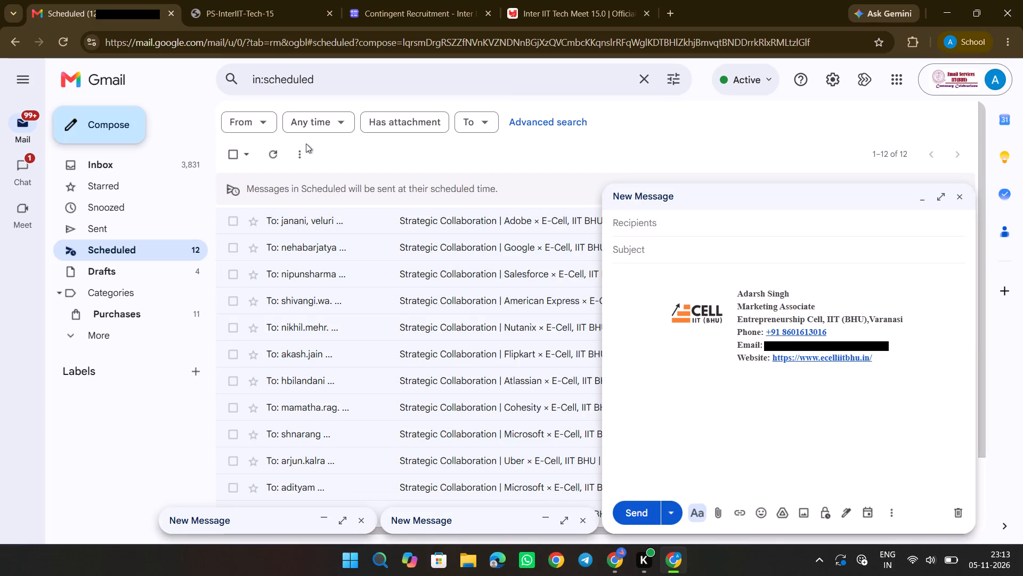
pyautogui.click(619, 573)
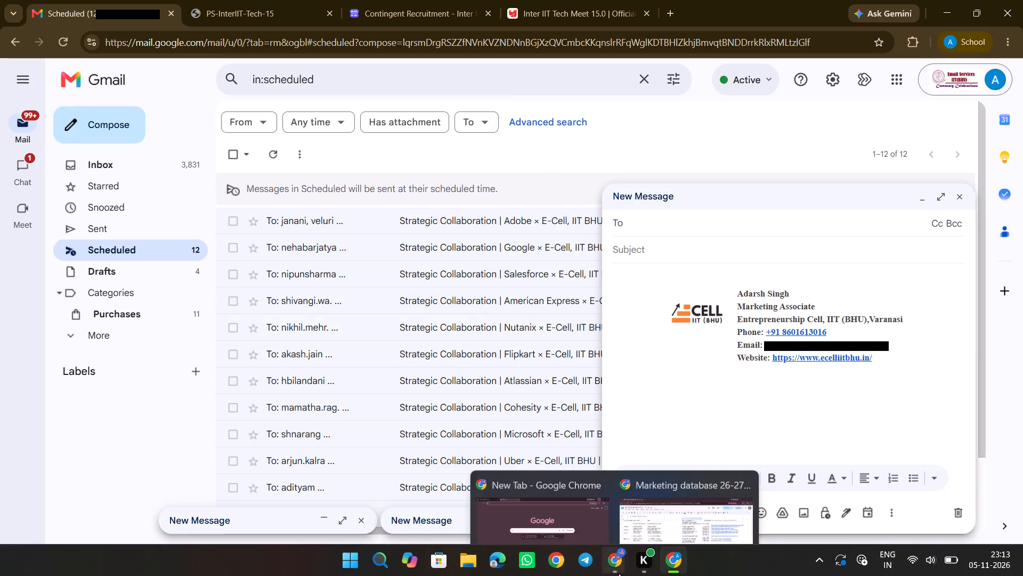
pyautogui.click(654, 484)
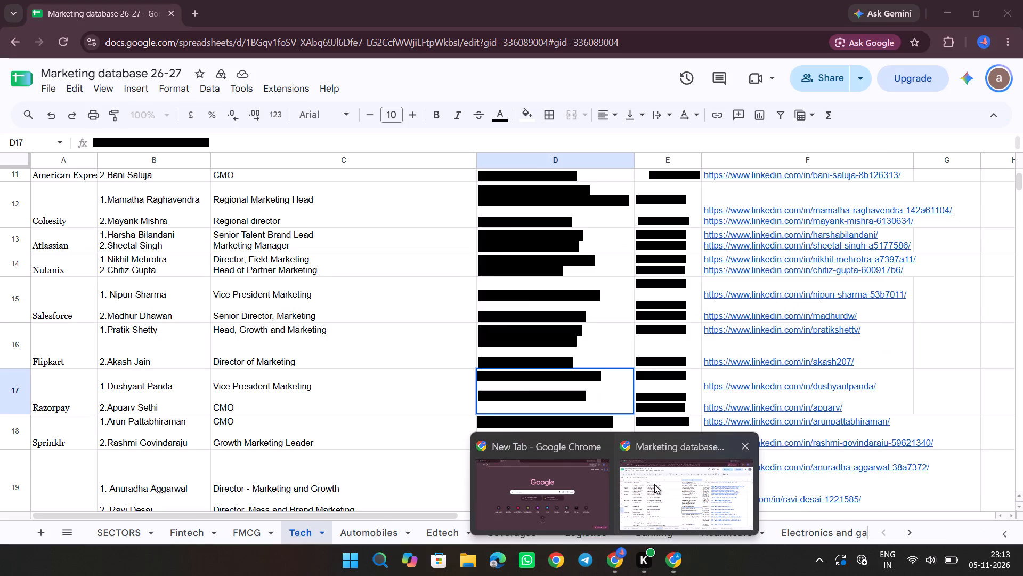
# Copy the two Sprinklr contacts' addresses one after the other from Sprinklr's e-mail cell in the Tech sheet.
pyautogui.tripleClick(508, 427)
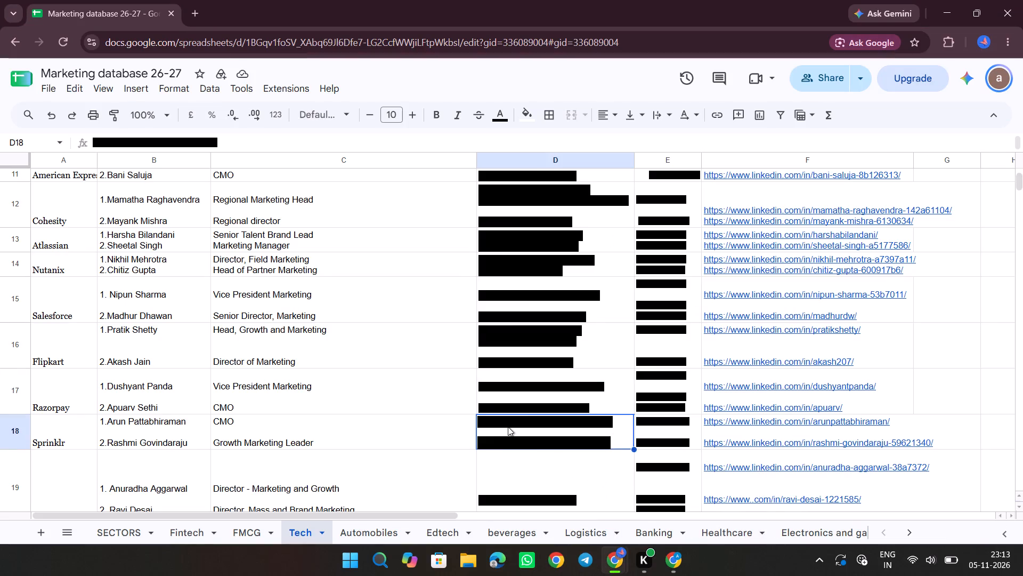
pyautogui.click(508, 427)
pyautogui.tripleClick(507, 415)
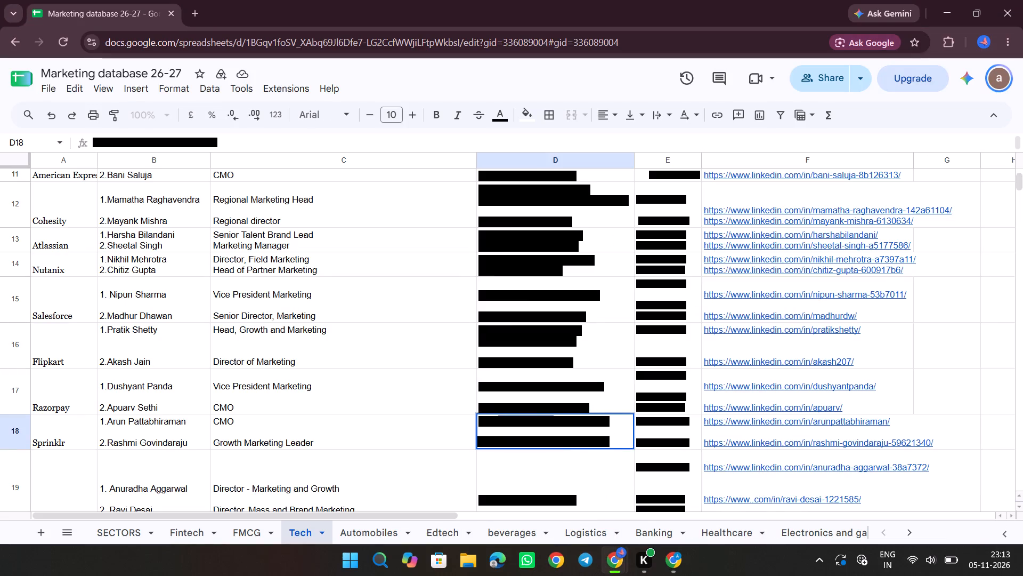
pyautogui.hotkey('ctrl', 'c')
pyautogui.tripleClick(507, 444)
pyautogui.click(507, 444)
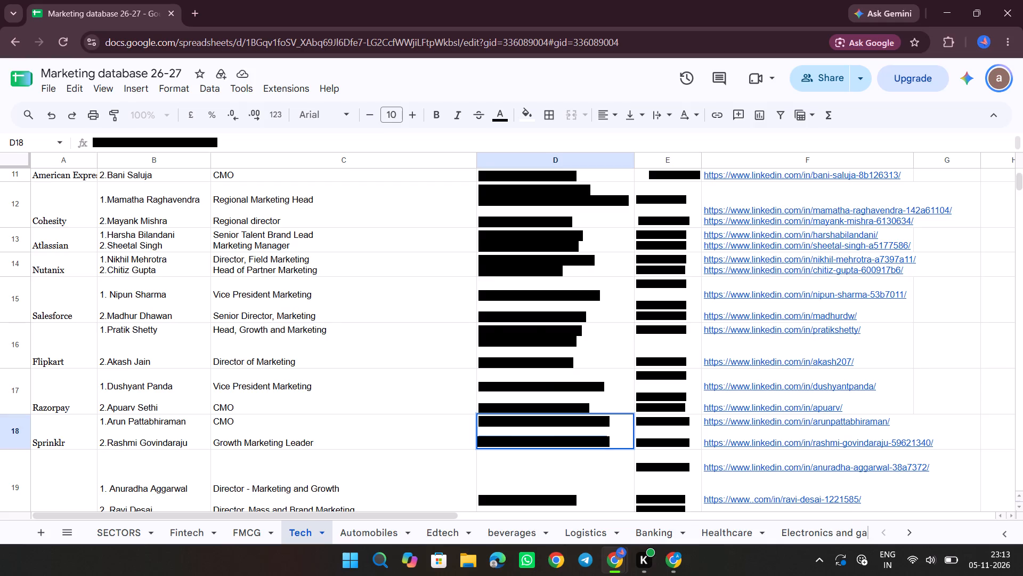
pyautogui.hotkey('ctrl', 'c')
pyautogui.hotkey('alt', 'Tab')
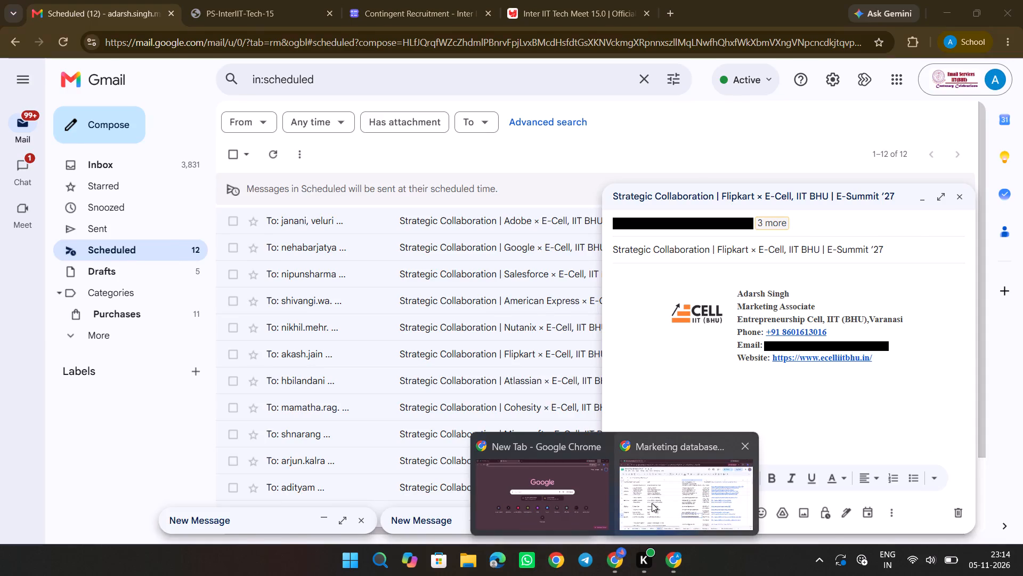
pyautogui.click(652, 503)
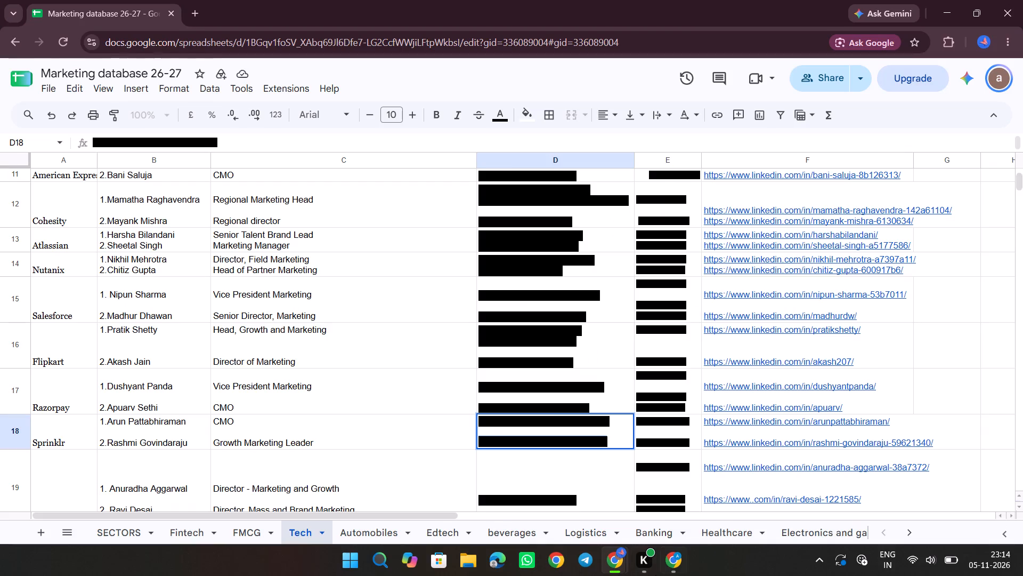
pyautogui.click(679, 558)
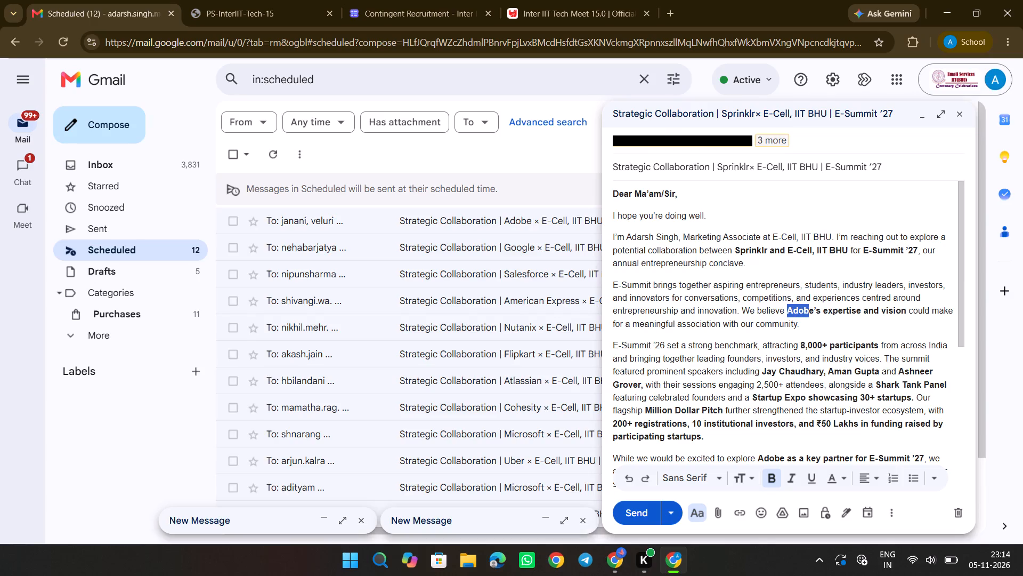
pyautogui.moveTo(810, 310); pyautogui.dragTo(813, 309)
pyautogui.press('BackSpace')
pyautogui.hotkey('shift', 's')
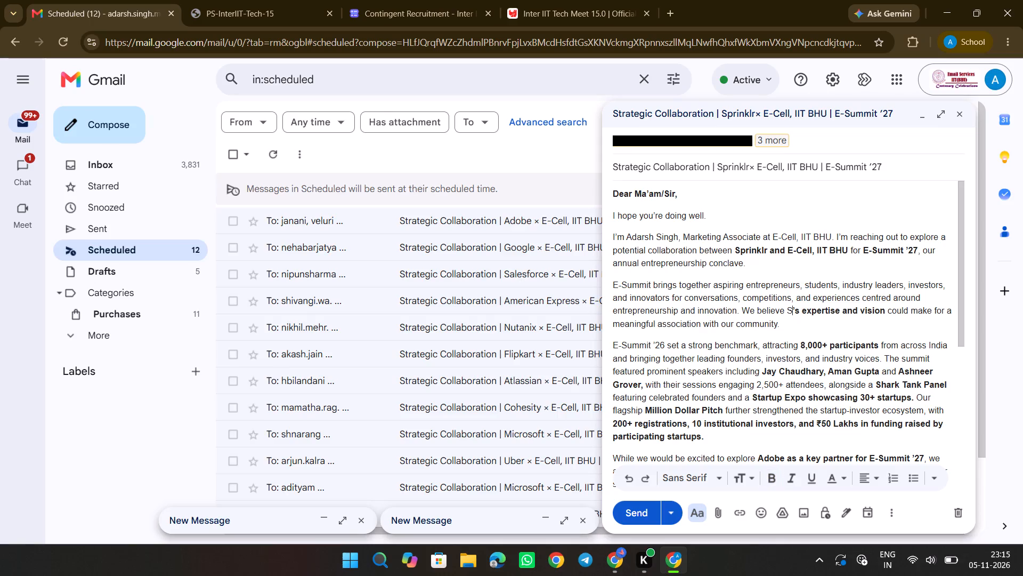
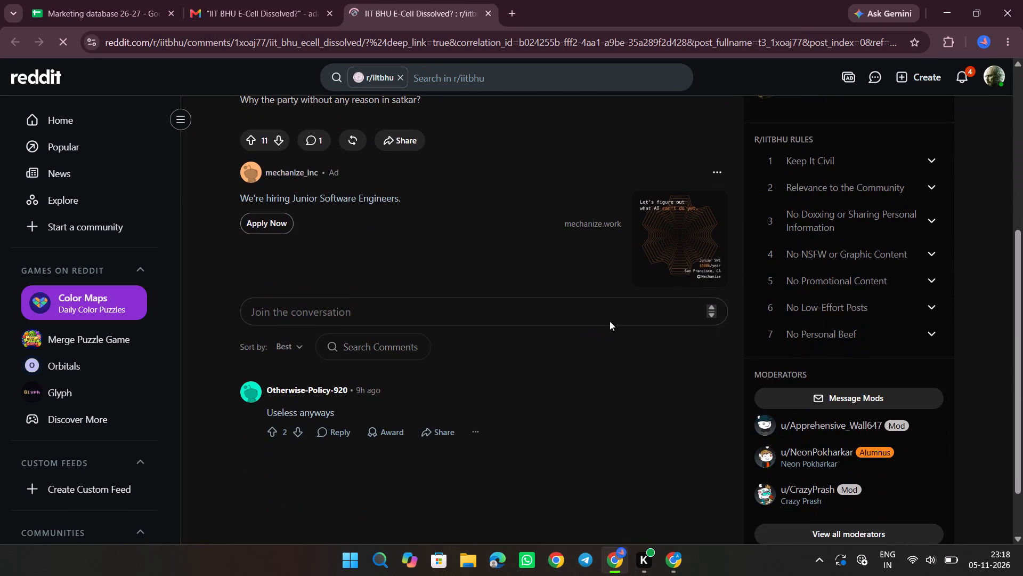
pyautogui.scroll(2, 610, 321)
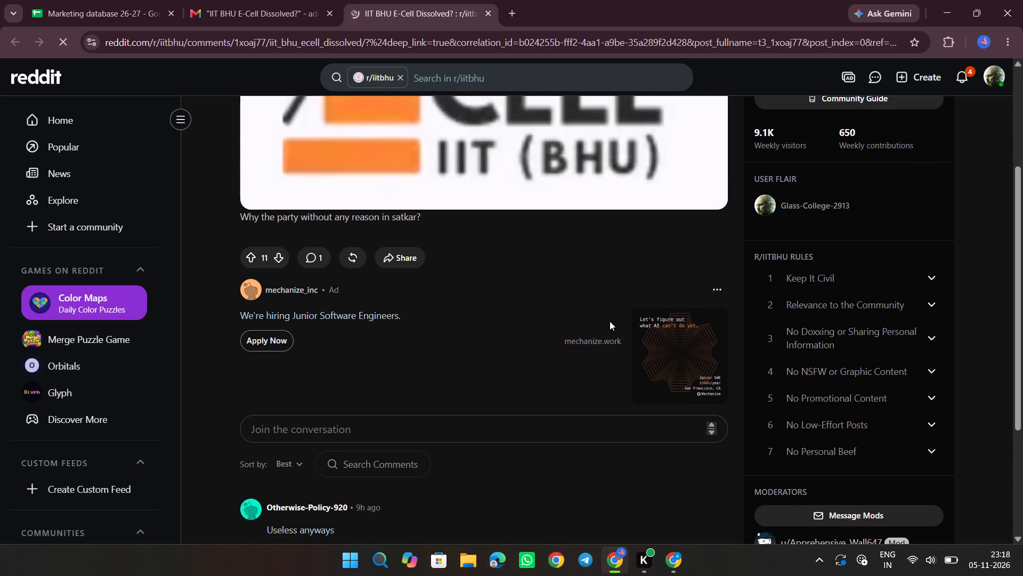
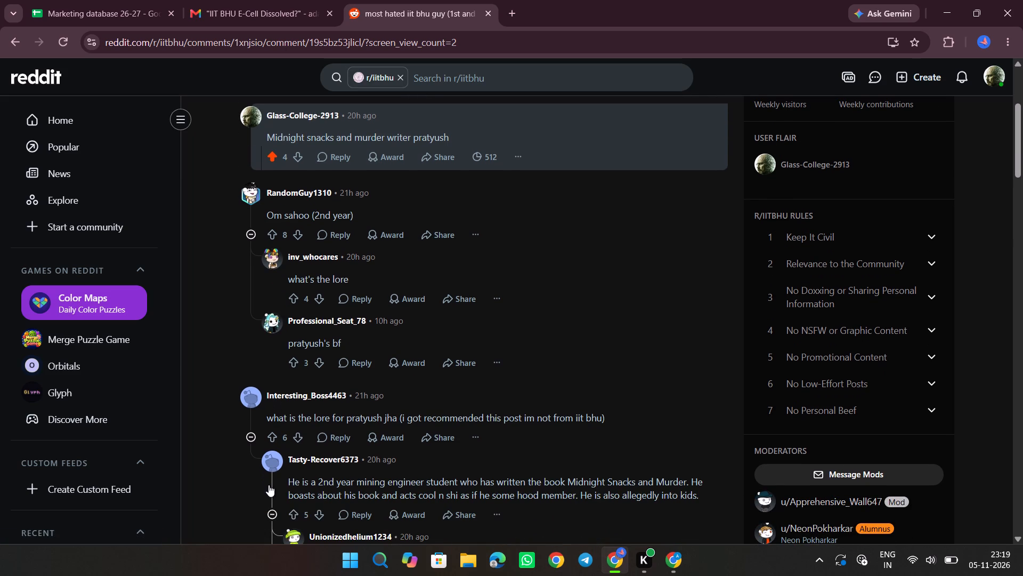
# Read through the comments and replies in the r/iitbhu Reddit thread.
pyautogui.scroll(-2, 318, 478)
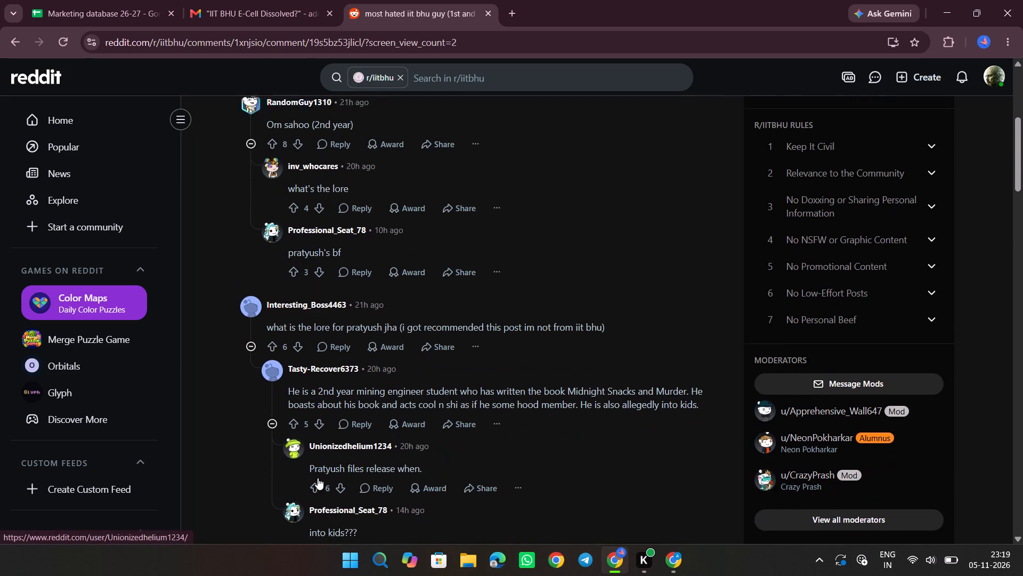
pyautogui.scroll(-1, 318, 478)
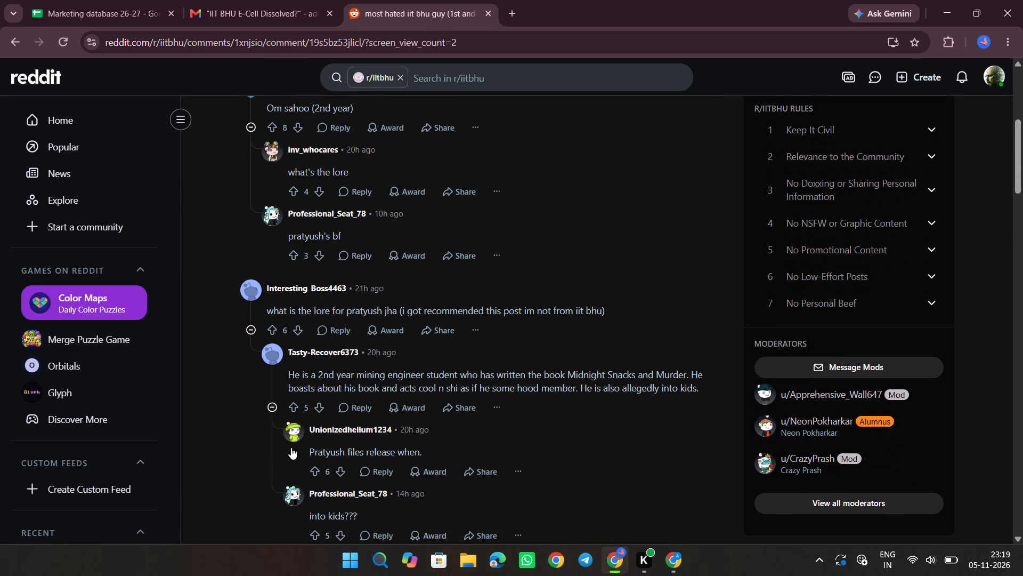
pyautogui.scroll(-2, 291, 447)
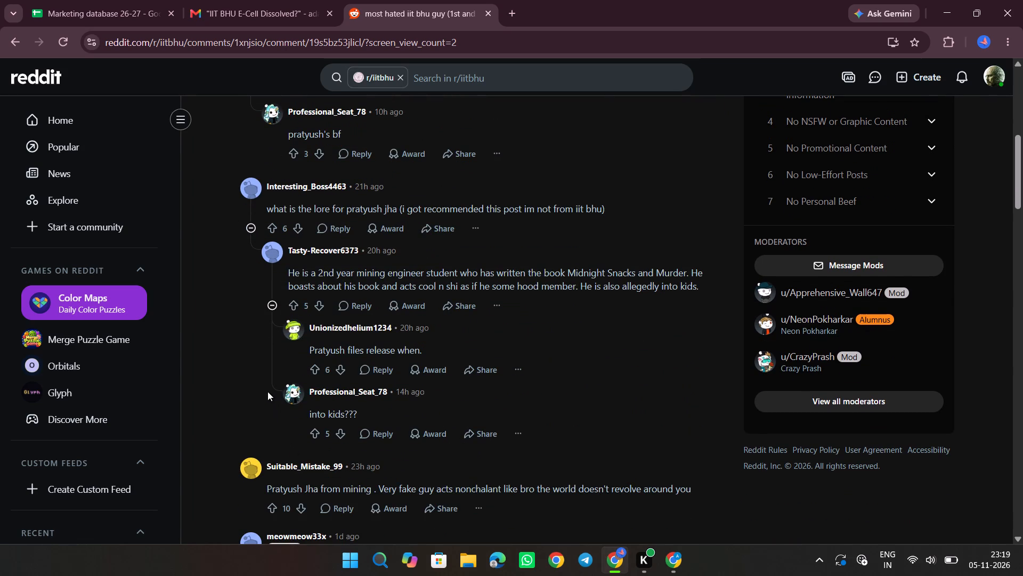
pyautogui.scroll(-1, 263, 382)
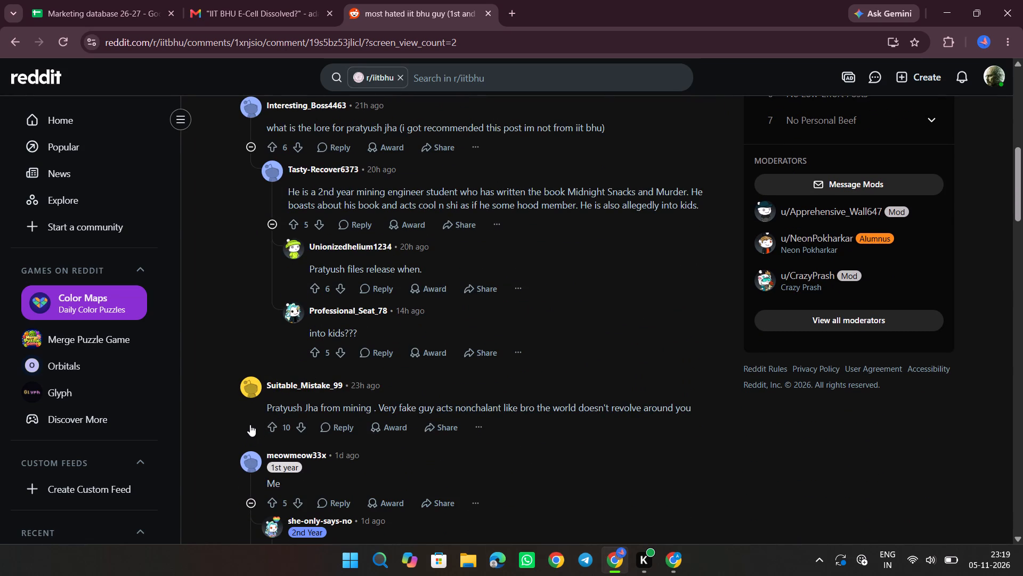
pyautogui.scroll(-4, 236, 417)
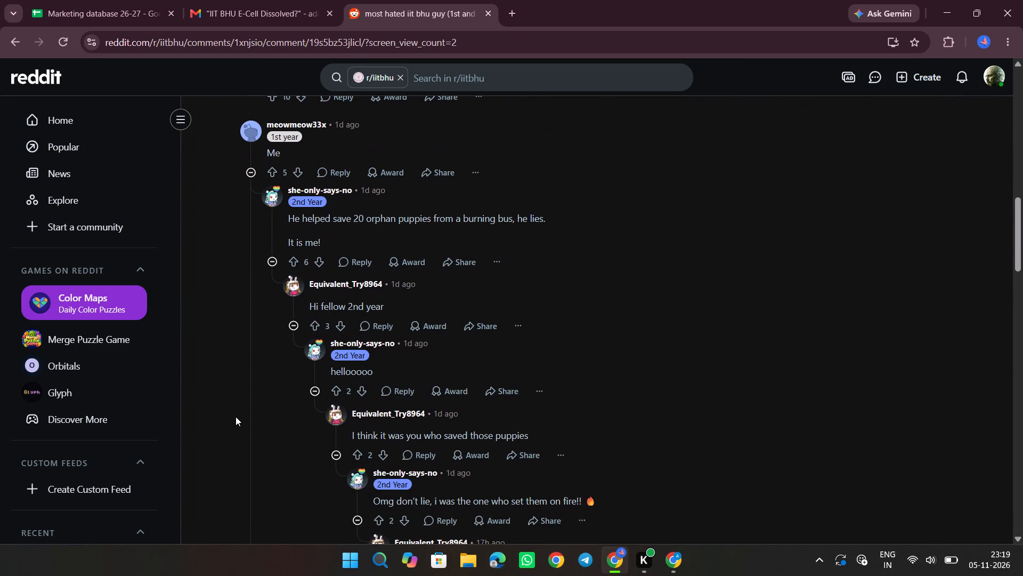
pyautogui.scroll(-7, 236, 417)
pyautogui.scroll(1, 236, 417)
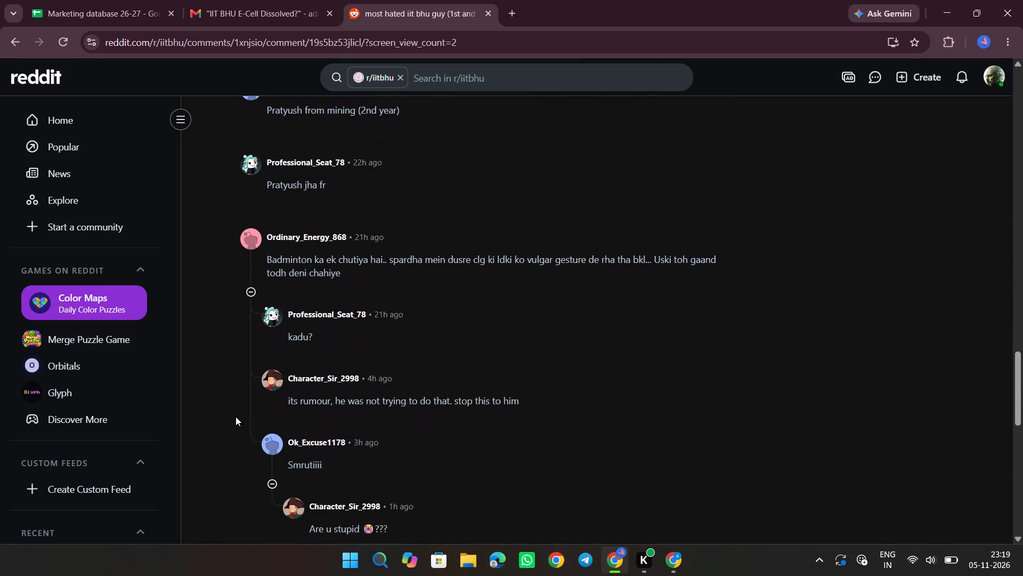
pyautogui.scroll(1, 236, 417)
pyautogui.scroll(-1, 236, 417)
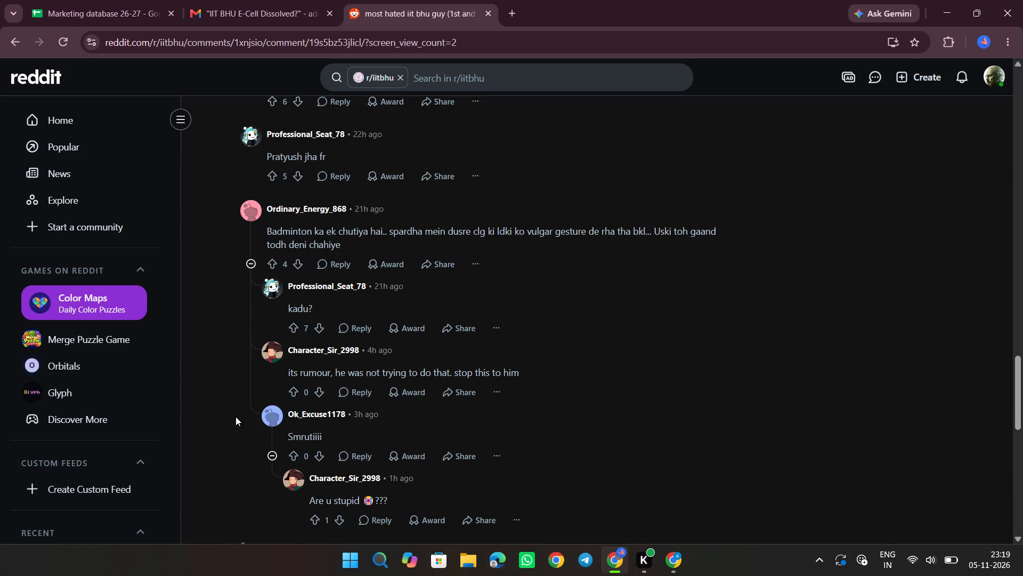
pyautogui.scroll(-1, 236, 417)
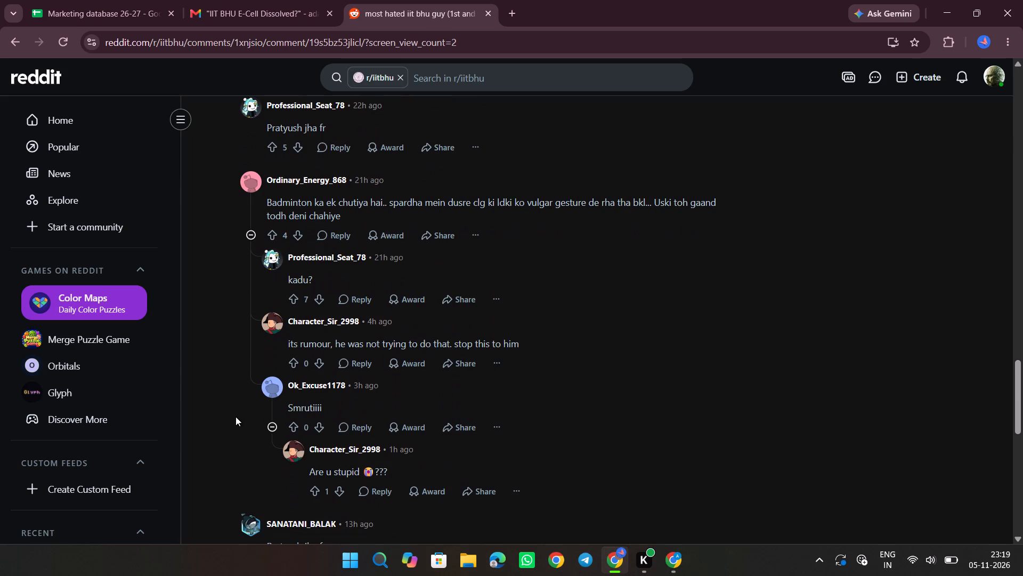
pyautogui.scroll(-4, 236, 417)
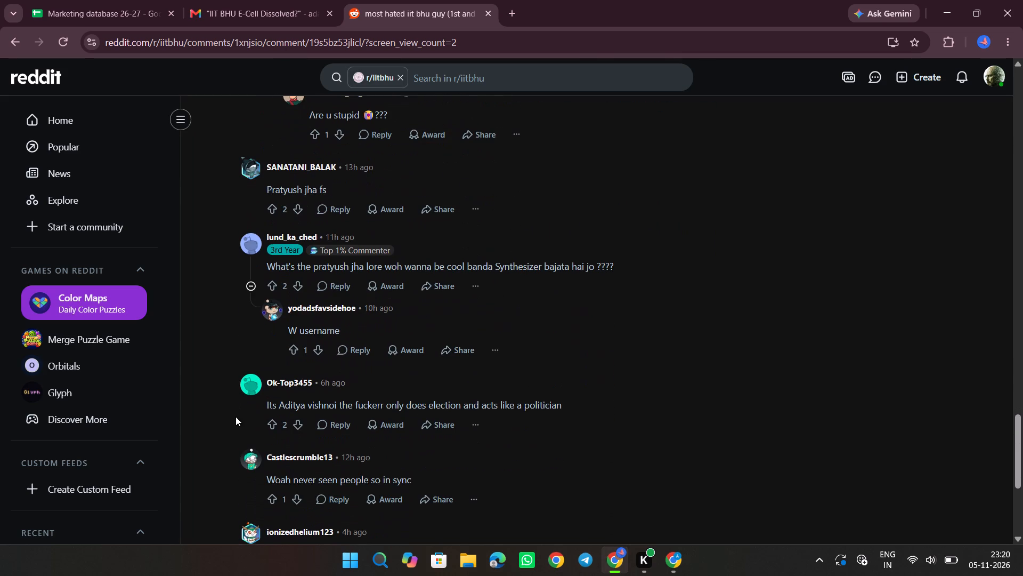
pyautogui.scroll(-2, 236, 417)
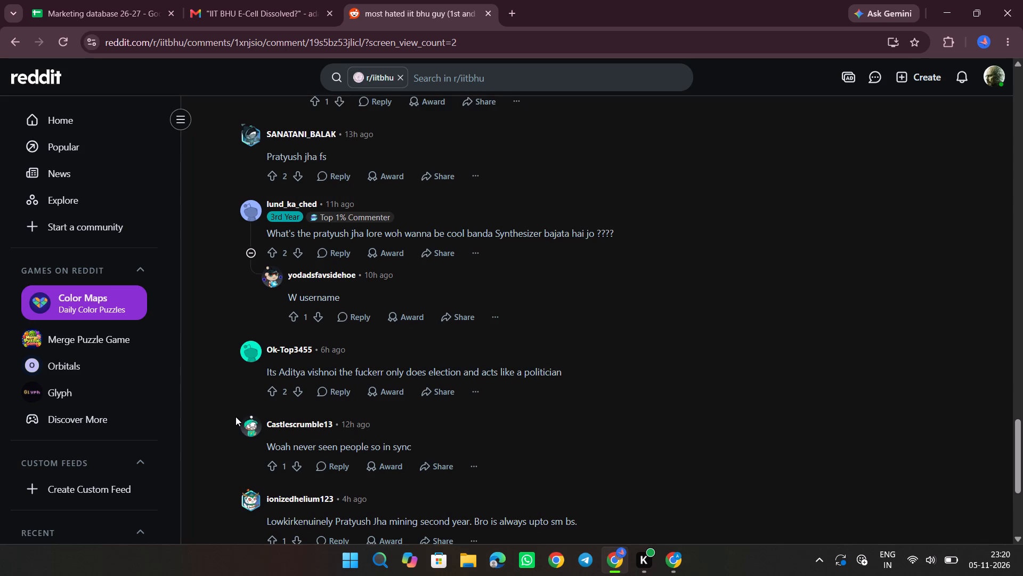
pyautogui.scroll(-2, 236, 417)
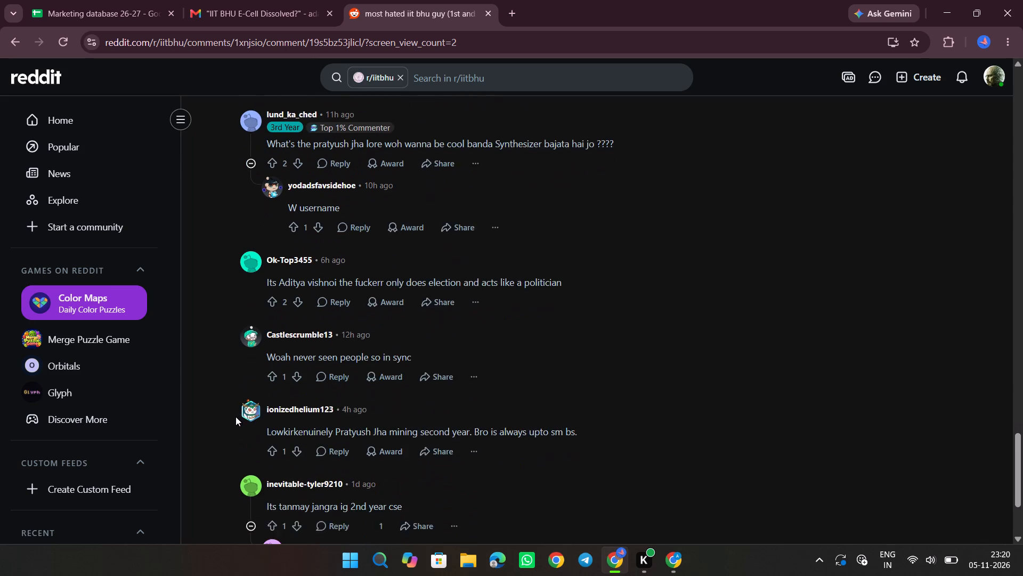
pyautogui.scroll(-3, 236, 417)
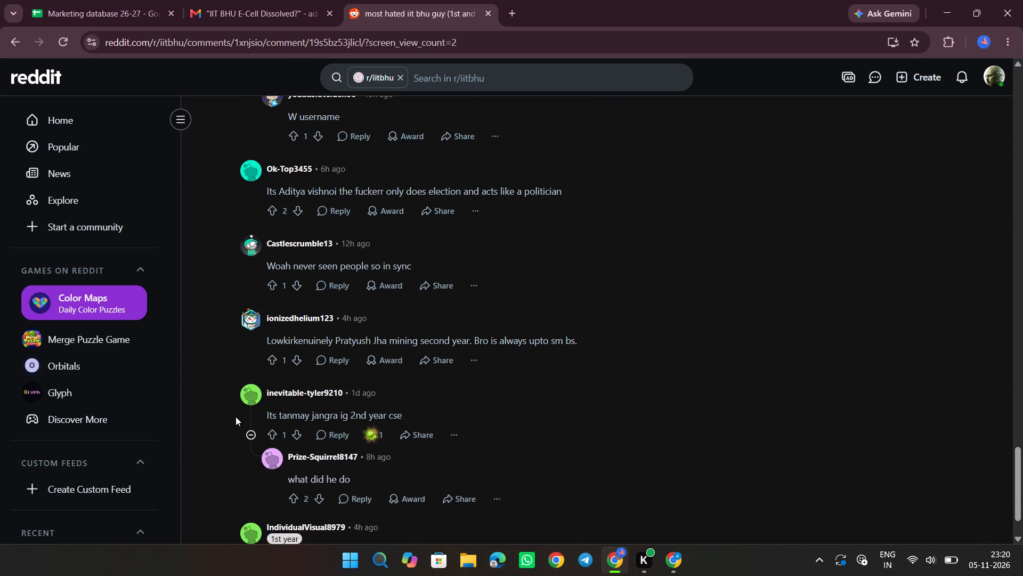
pyautogui.scroll(-2, 236, 417)
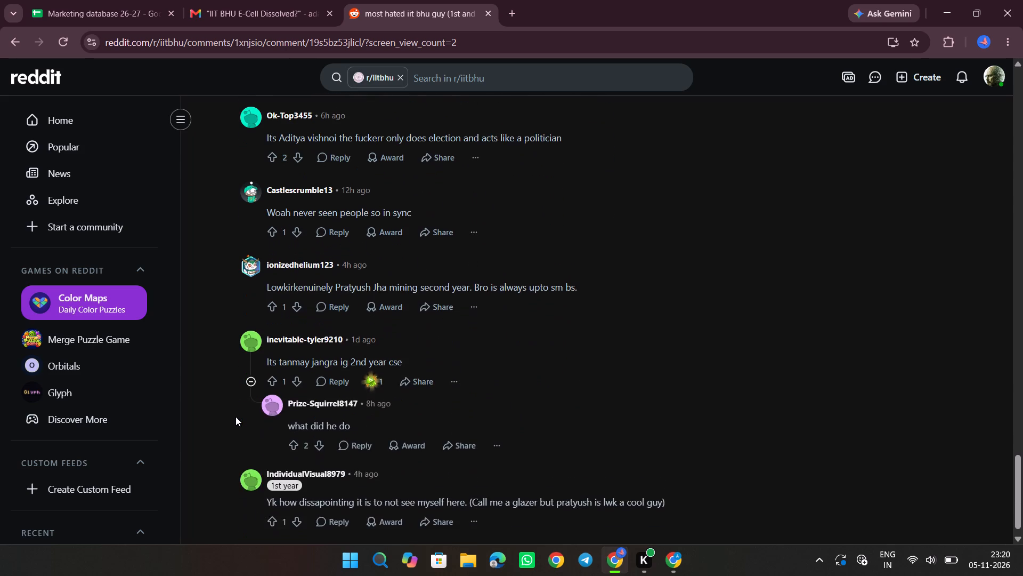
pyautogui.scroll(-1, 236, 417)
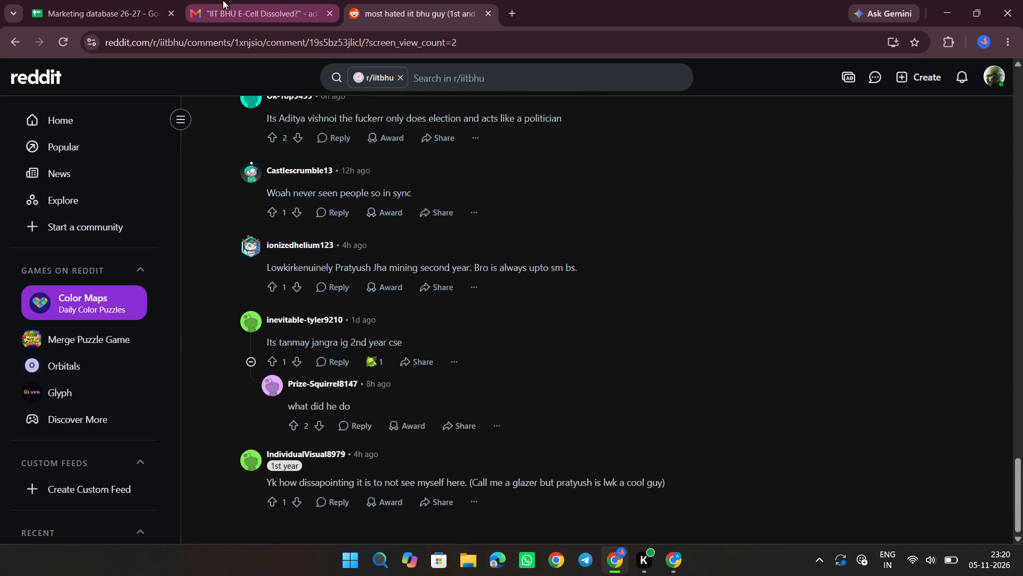
# In the Marketing database 26-27 spreadsheet's Tech sheet, copy Amazon's two contact email addresses one after the other from cell D19.
pyautogui.click(73, 2)
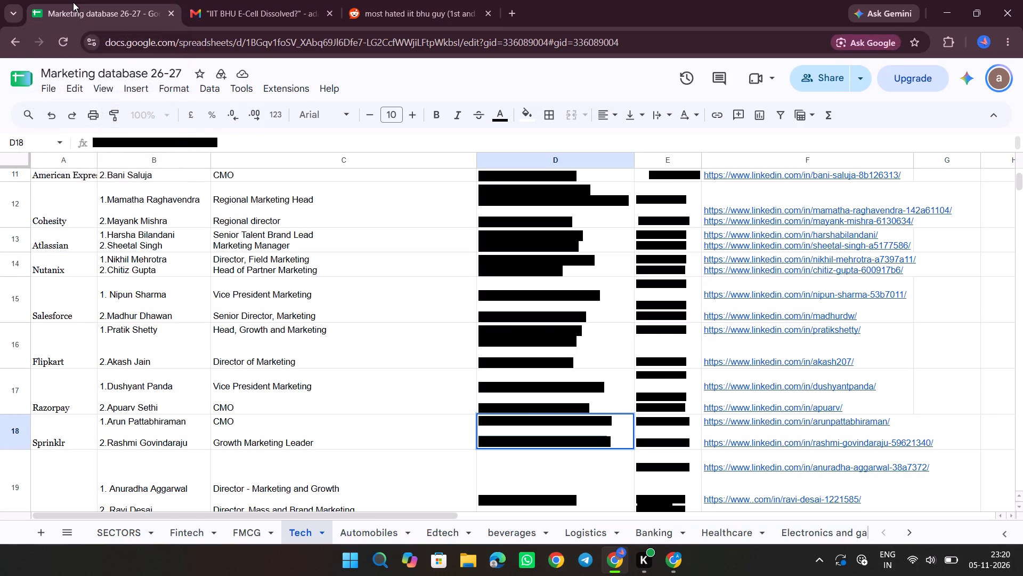
pyautogui.scroll(-1, 434, 430)
pyautogui.scroll(1, 434, 430)
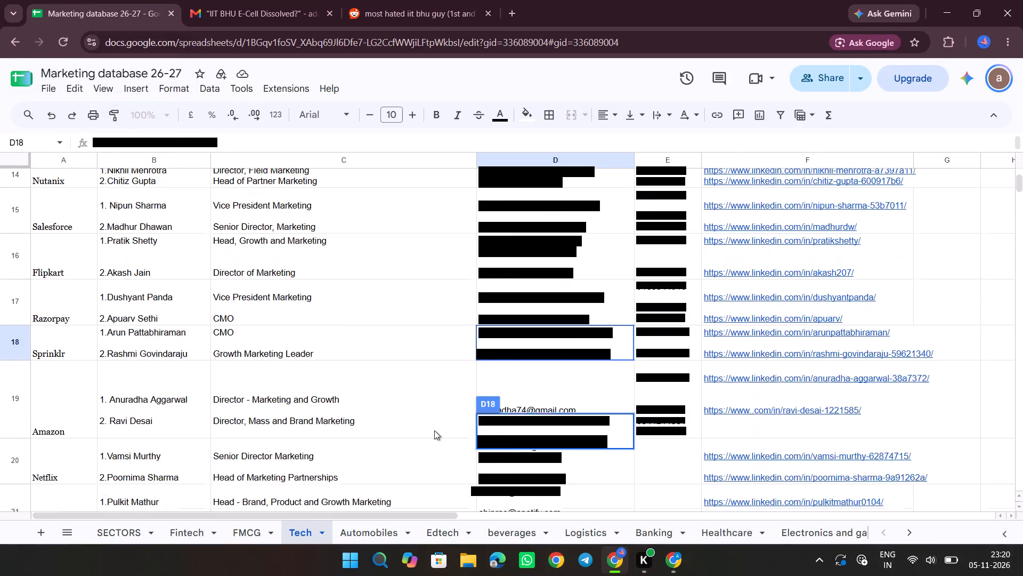
pyautogui.scroll(2, 434, 430)
pyautogui.scroll(-1, 434, 430)
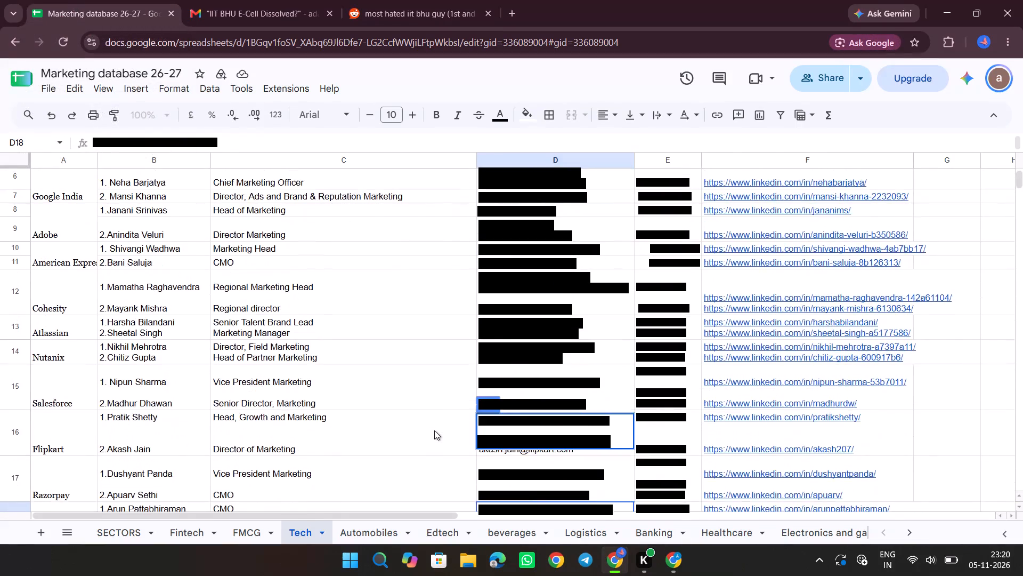
pyautogui.scroll(-1, 434, 430)
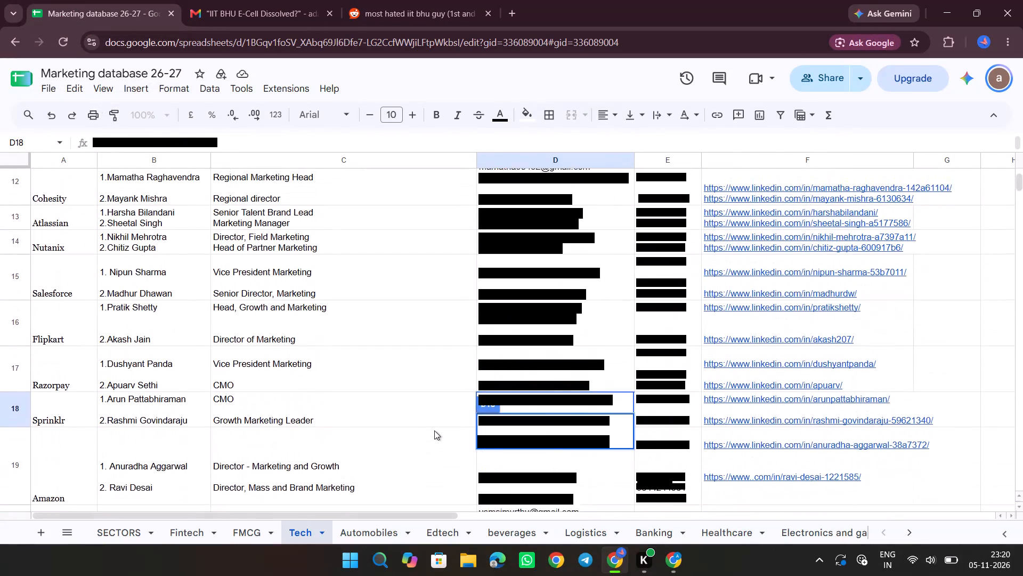
pyautogui.scroll(-1, 434, 430)
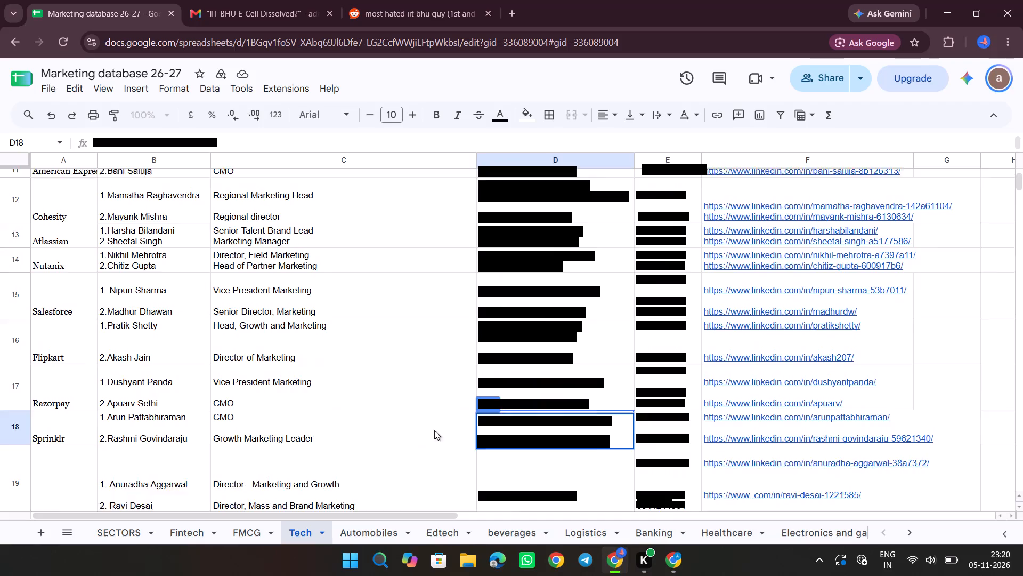
pyautogui.press('Return')
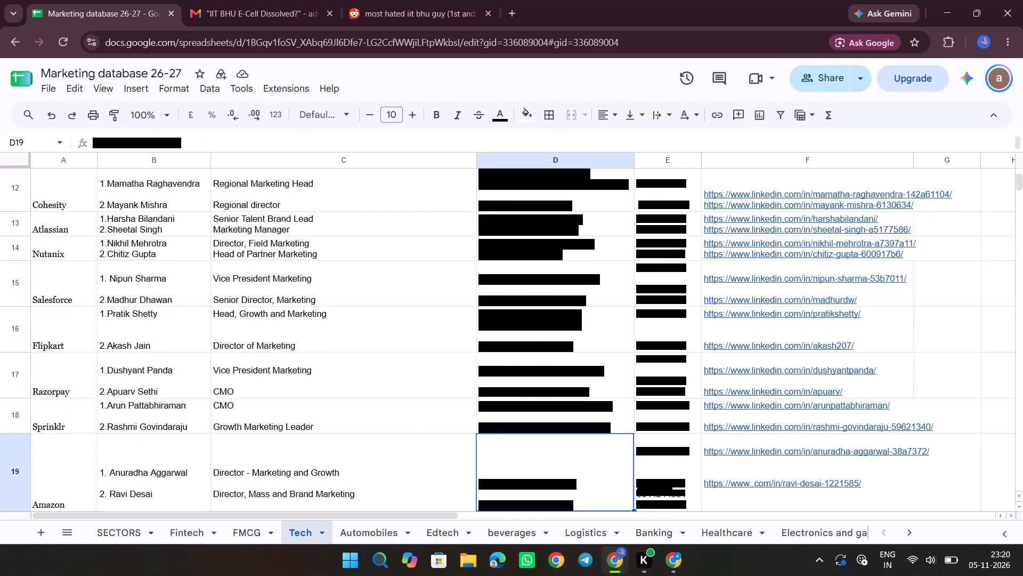
pyautogui.scroll(-1, 511, 413)
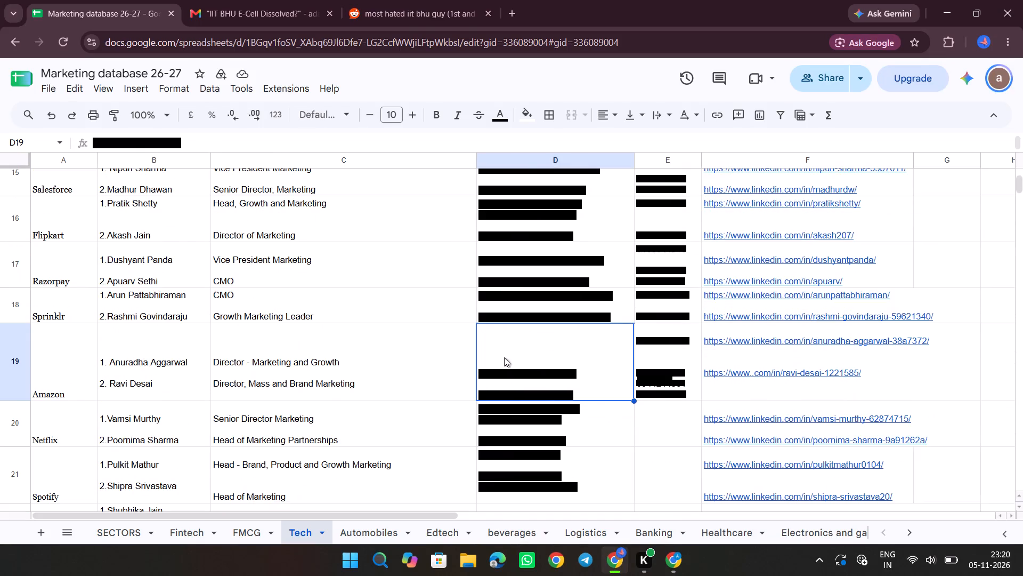
pyautogui.tripleClick(509, 366)
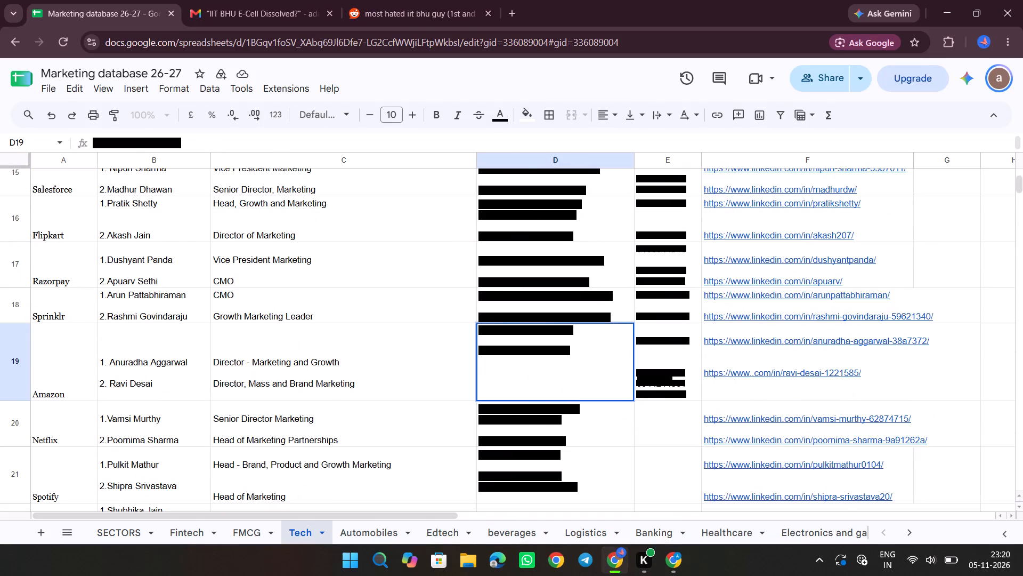
pyautogui.tripleClick(494, 329)
pyautogui.hotkey('ctrl', 'c')
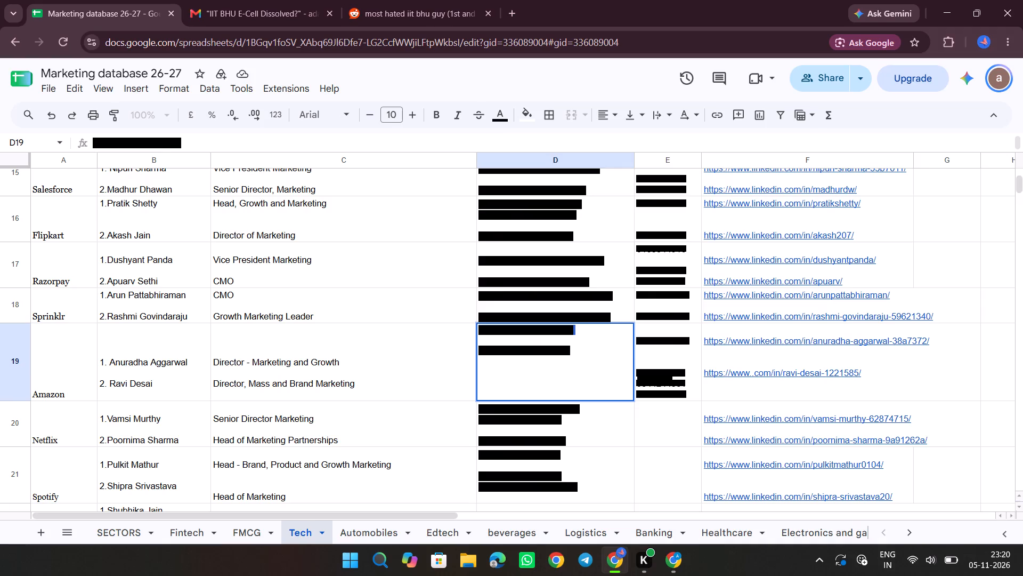
pyautogui.tripleClick(506, 350)
pyautogui.hotkey('ctrl', 'c')
pyautogui.click(678, 575)
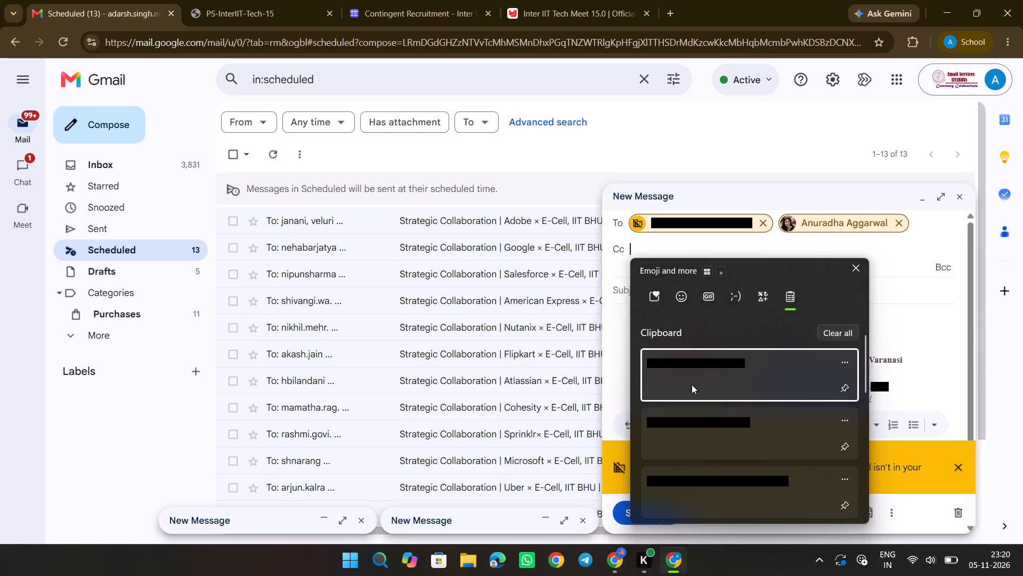
# In the Gmail draft, add the pinned clipboard-history address two entries above the "Dear Ma'am/Sir" text as a Cc recipient.
pyautogui.scroll(-5, 709, 475)
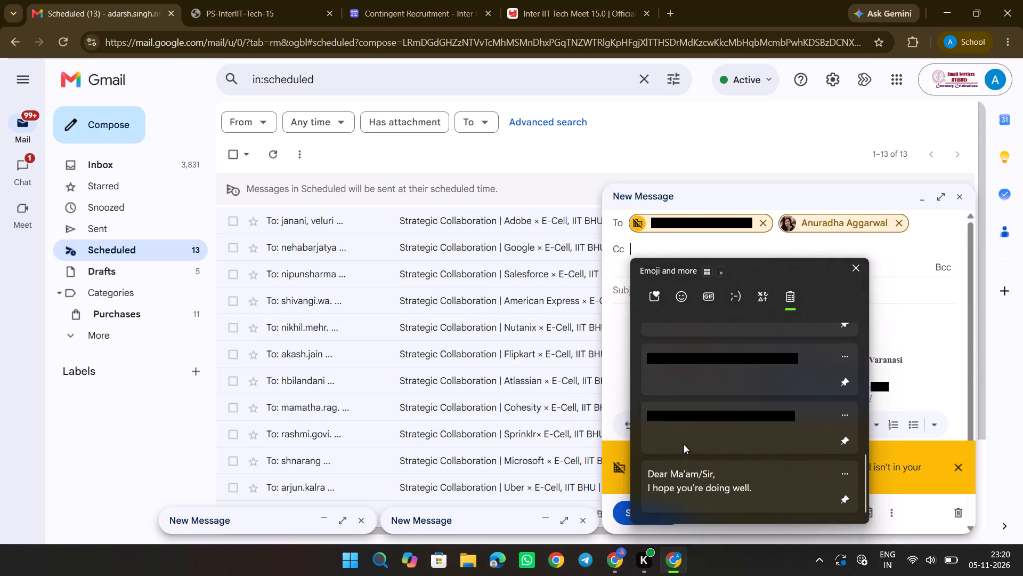
pyautogui.click(666, 367)
pyautogui.hotkey('ctrl', 'v')
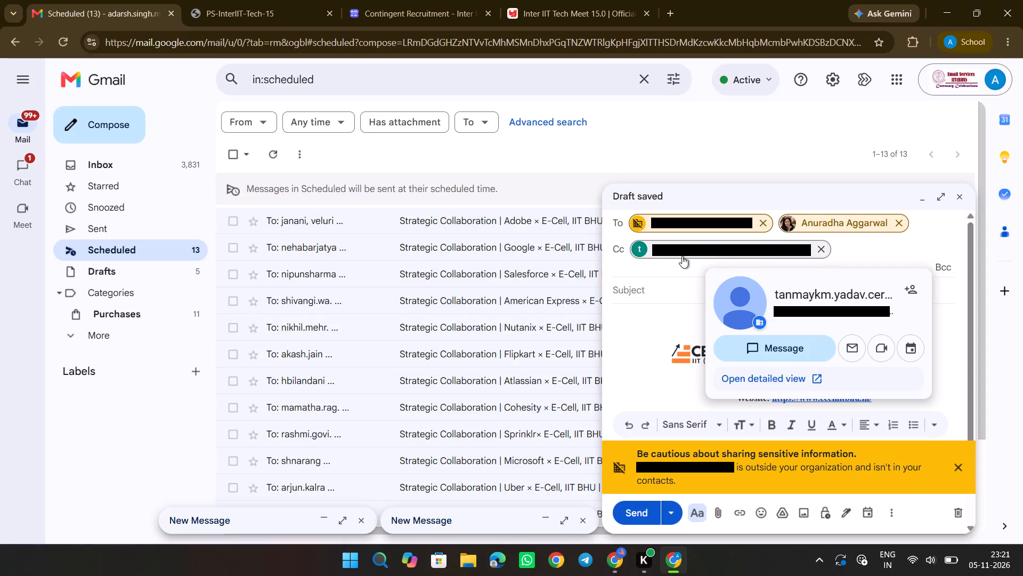